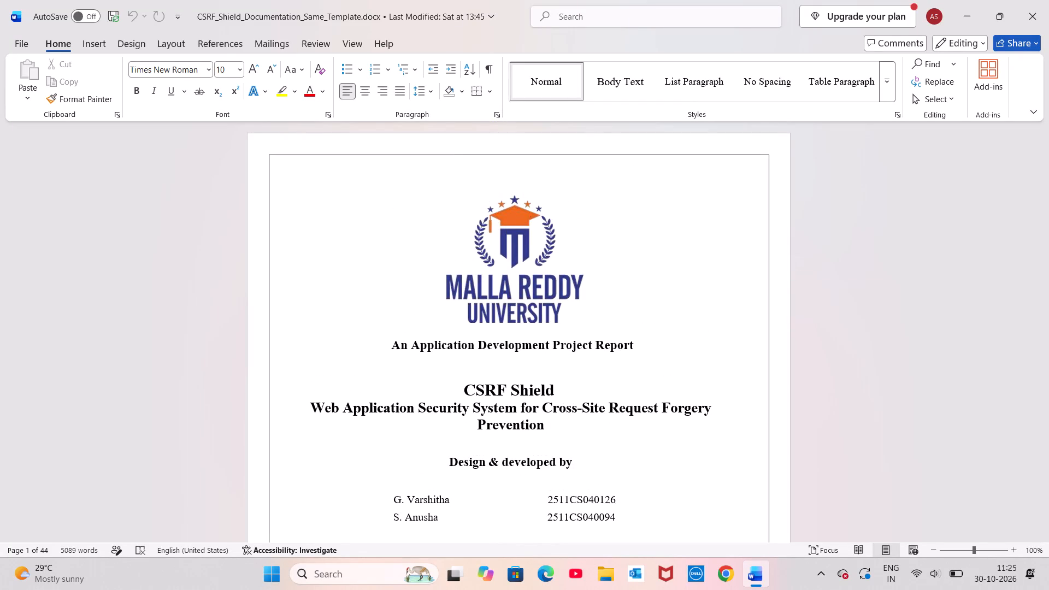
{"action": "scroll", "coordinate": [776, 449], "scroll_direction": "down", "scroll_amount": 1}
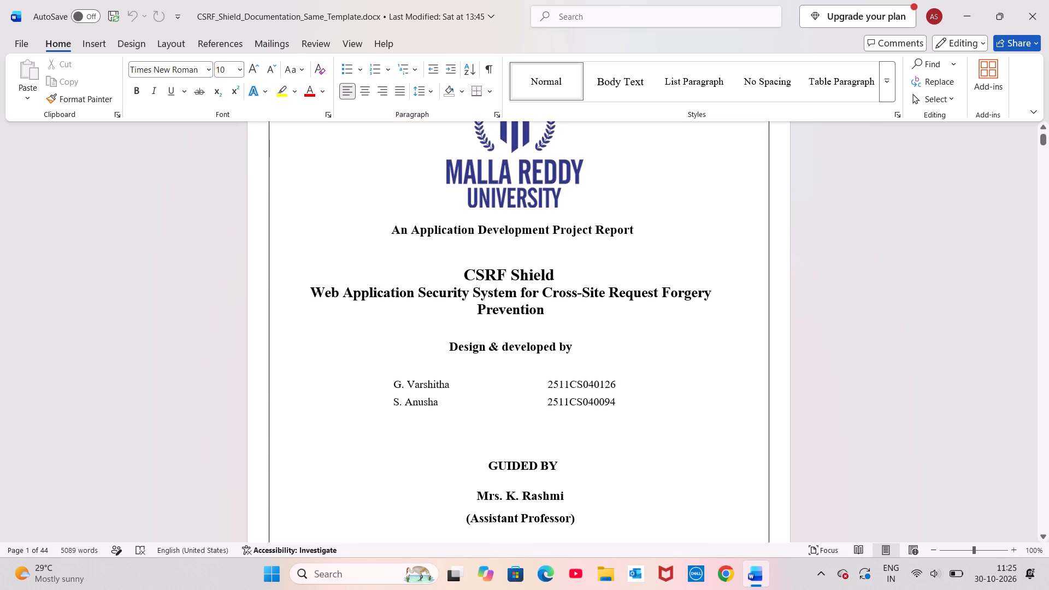
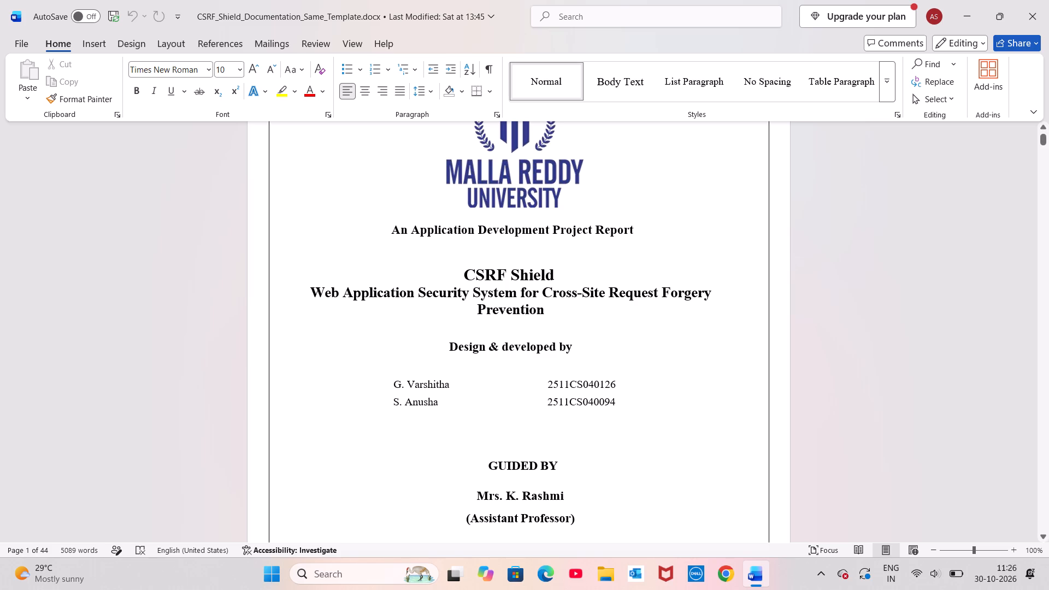
On the cover page, add a colon after "CSRF Shield" and move the subtitle "Web Application Security System for Cross-Site Request Forgery Prevention" onto that line.
{"action": "left_click", "coordinate": [562, 276]}
{"action": "key", "text": "BackSpace"}
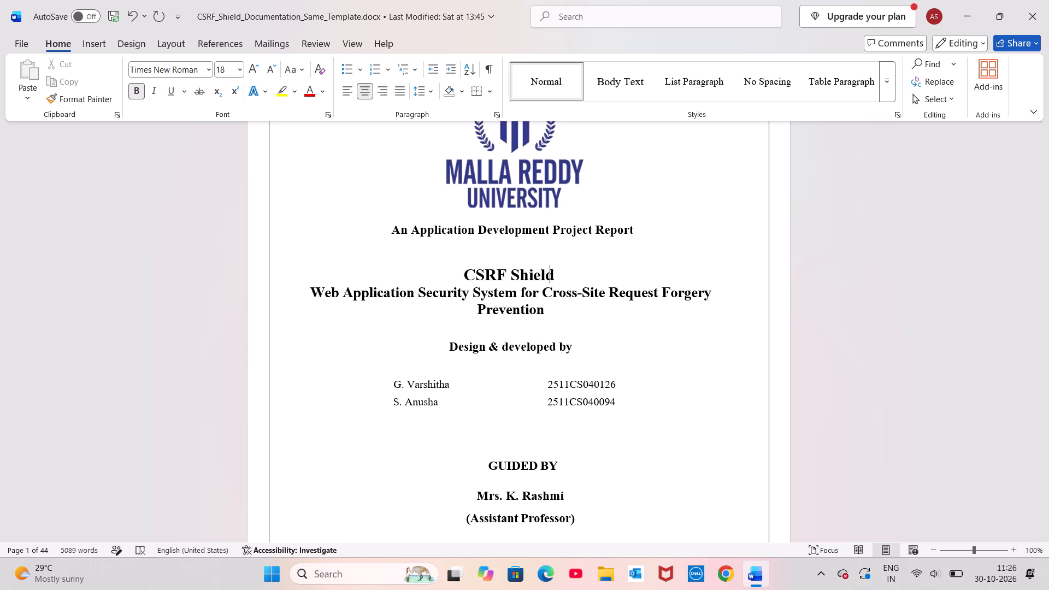
{"action": "left_click", "coordinate": [461, 276]}
{"action": "key", "text": "BackSpace"}
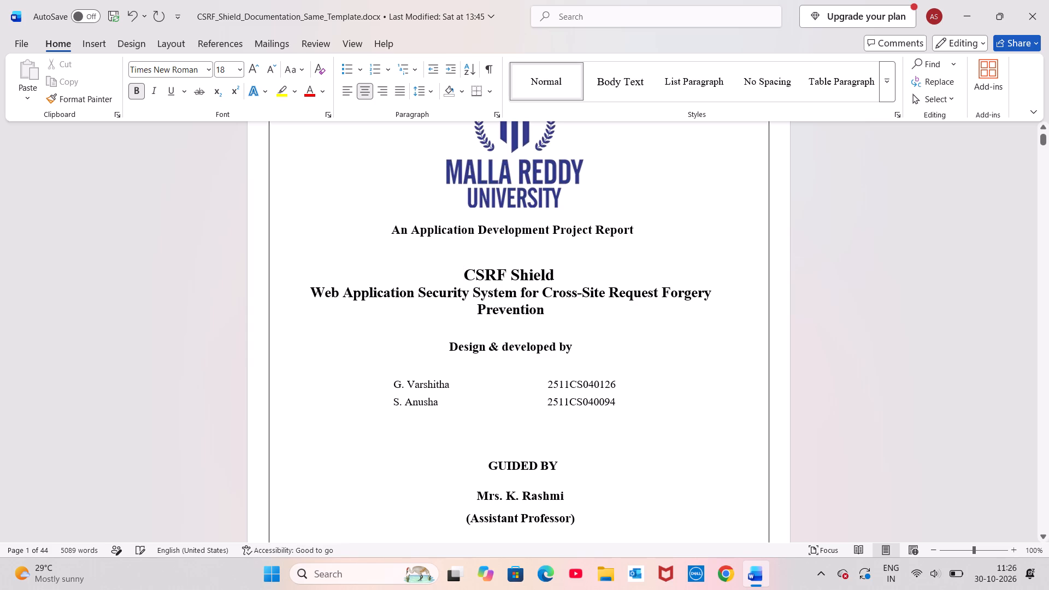
{"action": "key", "text": "BackSpace"}
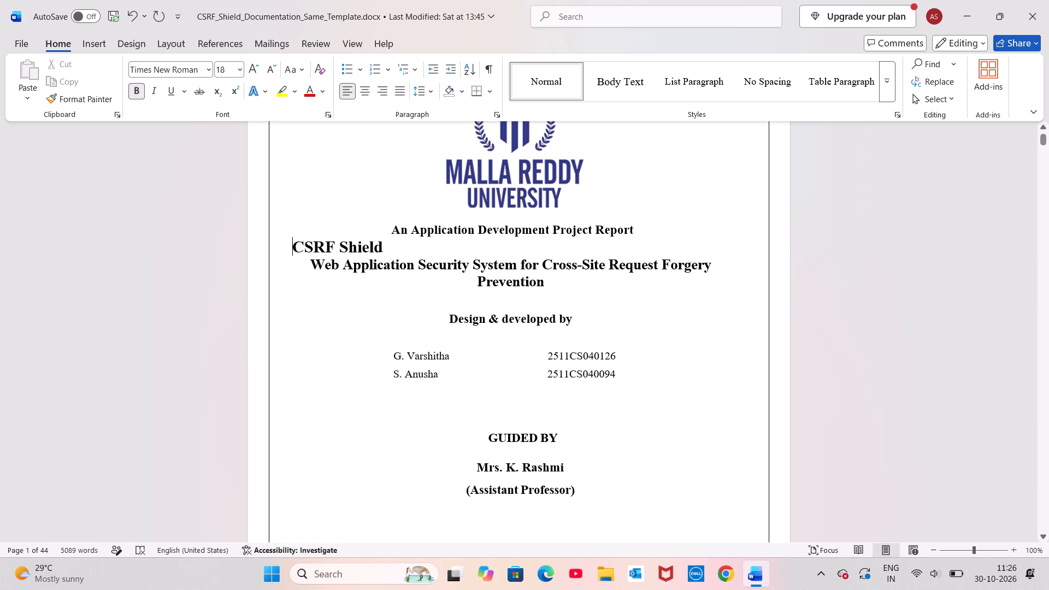
{"action": "left_click", "coordinate": [385, 246]}
{"action": "key", "text": "shift+colon"}
{"action": "left_click_drag", "start_coordinate": [315, 267], "coordinate": [516, 278]}
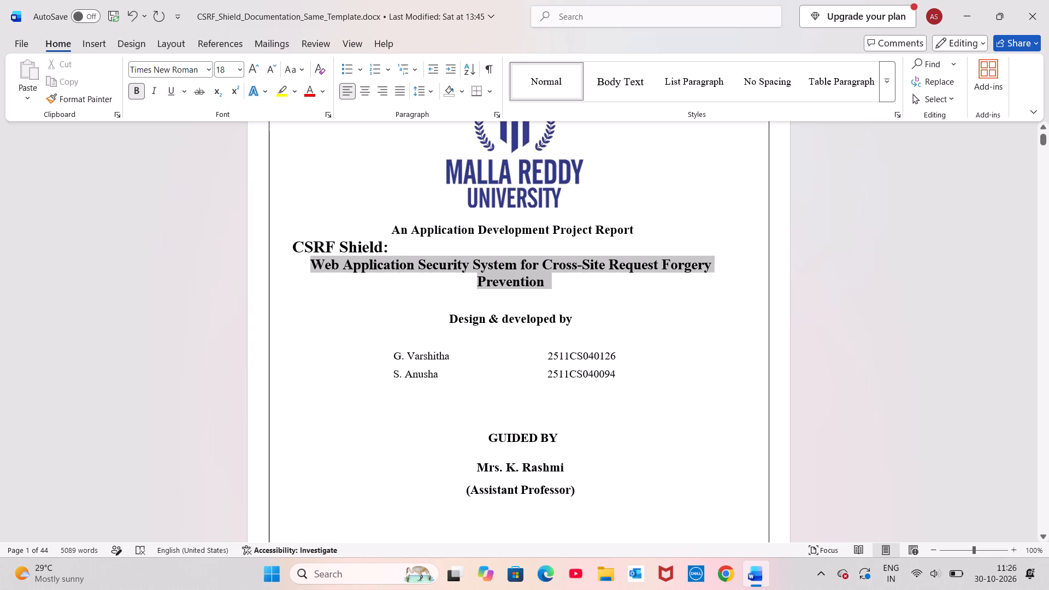
{"action": "left_click_drag", "start_coordinate": [516, 278], "coordinate": [525, 279]}
{"action": "key", "text": "ctrl+c"}
{"action": "key", "text": "BackSpace"}
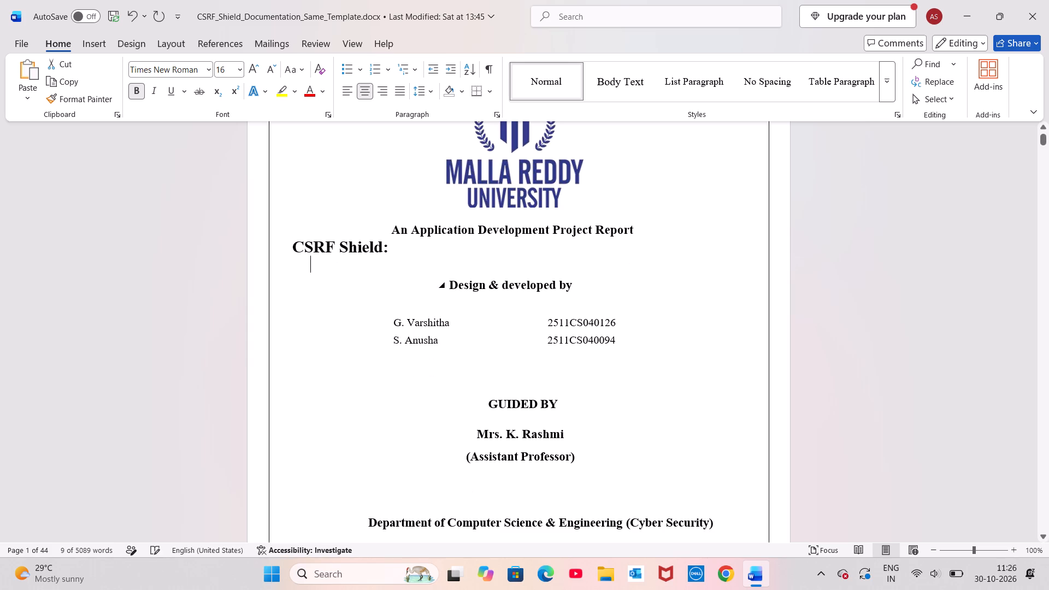
{"action": "left_click", "coordinate": [398, 247]}
{"action": "key", "text": "ctrl+v"}
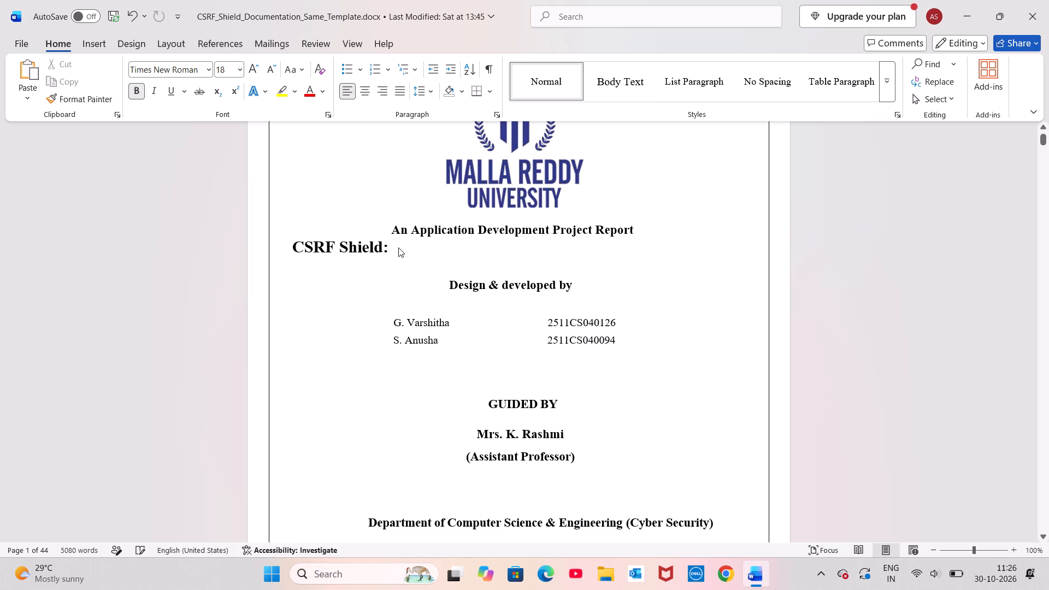
Insert a blank line between "An Application Development Project Report" and the project title on the cover page.
{"action": "left_click", "coordinate": [643, 225]}
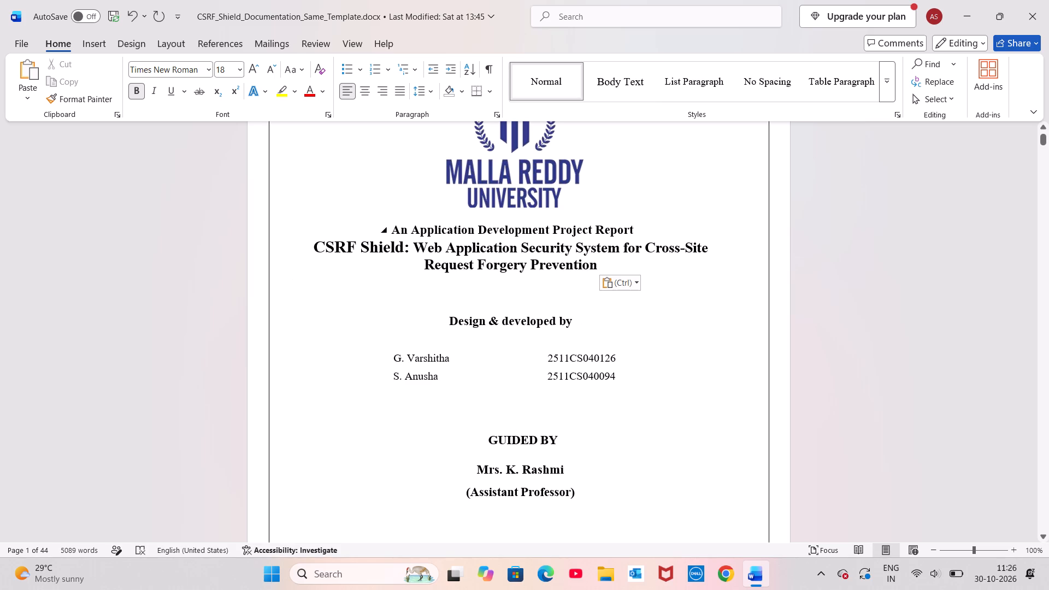
{"action": "key", "text": "Return"}
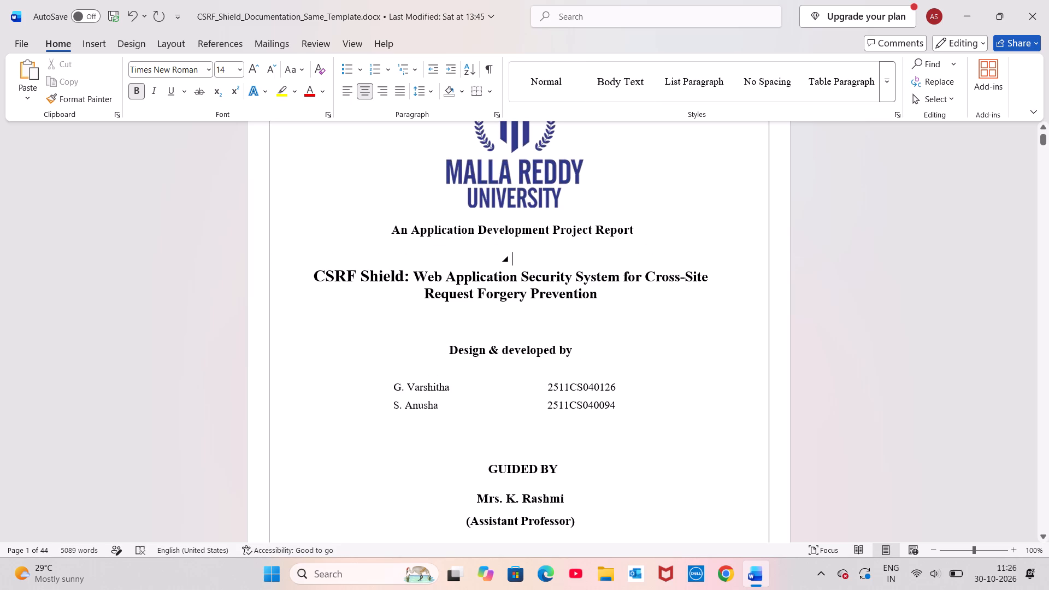
Set the whole combined project title on the cover page to font size 18.
{"action": "left_click_drag", "start_coordinate": [309, 273], "coordinate": [638, 295]}
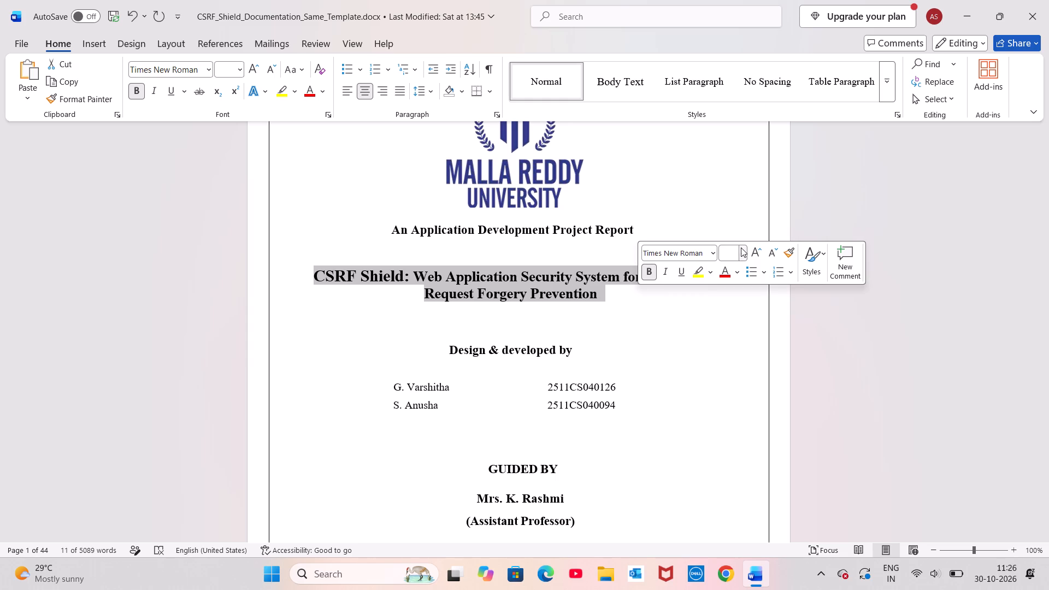
{"action": "left_click", "coordinate": [744, 250]}
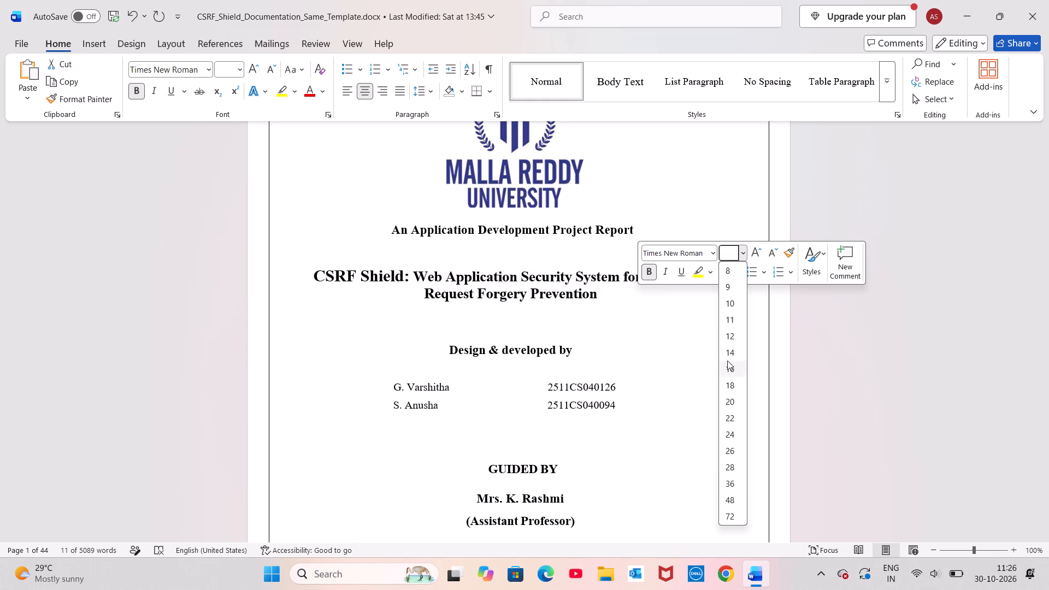
{"action": "left_click", "coordinate": [729, 352]}
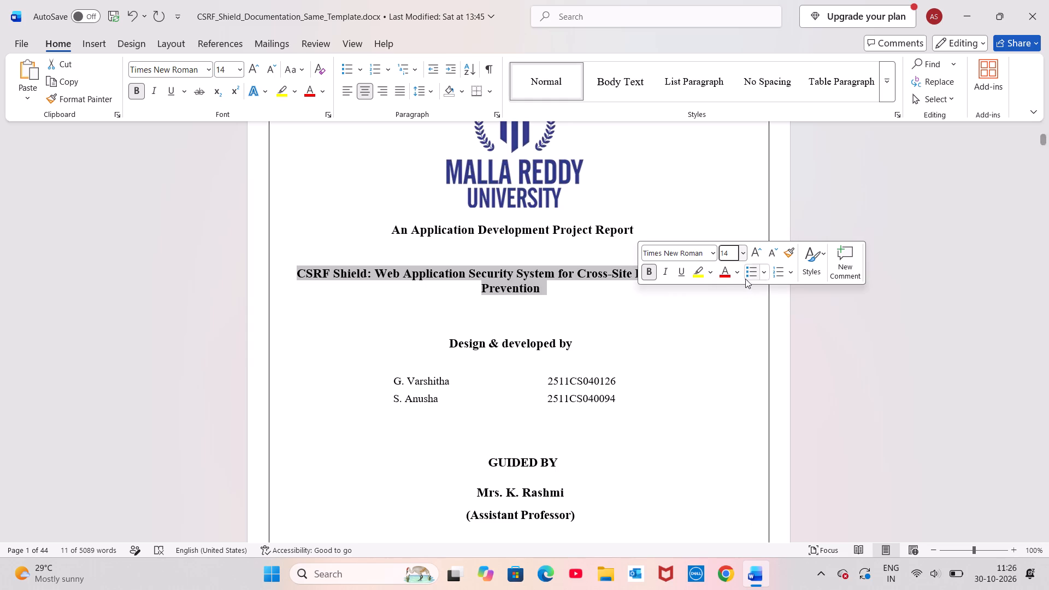
{"action": "left_click", "coordinate": [741, 252]}
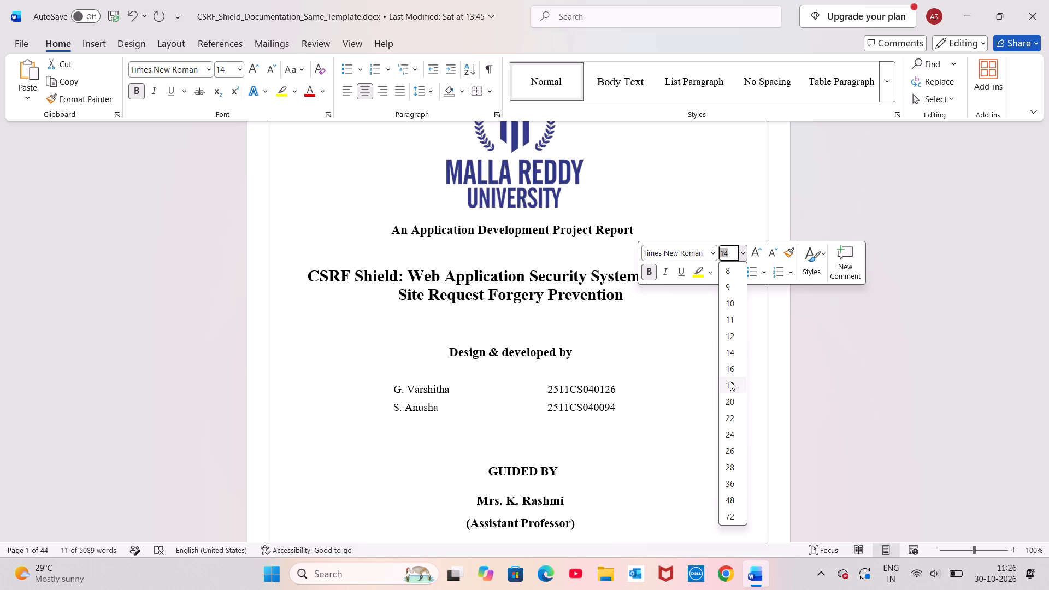
{"action": "left_click", "coordinate": [730, 381]}
{"action": "left_click", "coordinate": [670, 320]}
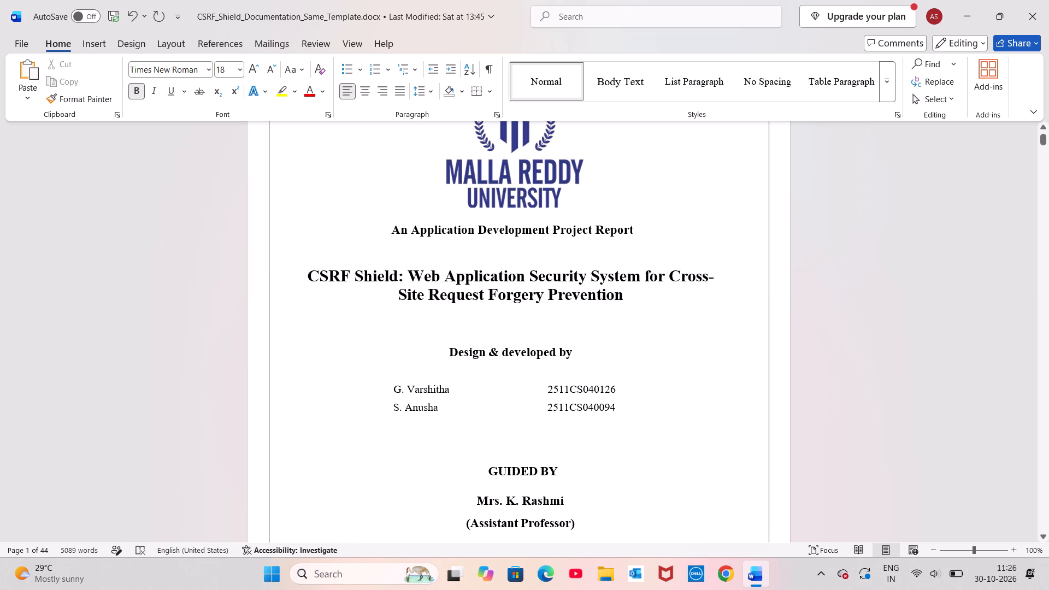
In the certificate paragraph, add a colon after "CSRF shield" and paste the copied subtitle "Web Application Security System for Cross-Site Request Forgery Prevention".
{"action": "scroll", "coordinate": [670, 320], "scroll_direction": "down", "scroll_amount": 1}
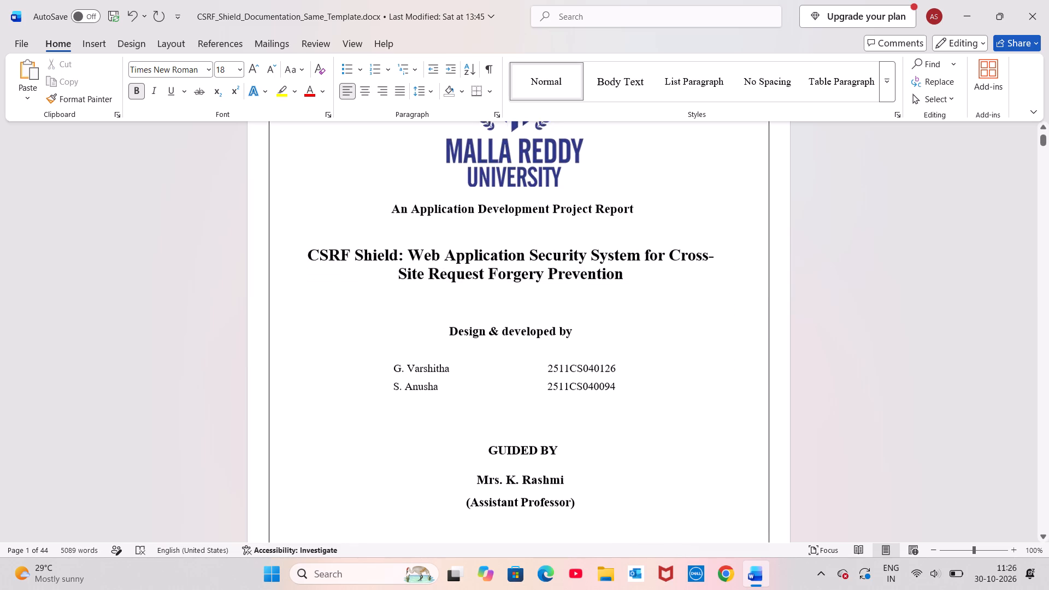
{"action": "scroll", "coordinate": [670, 320], "scroll_direction": "down", "scroll_amount": 1}
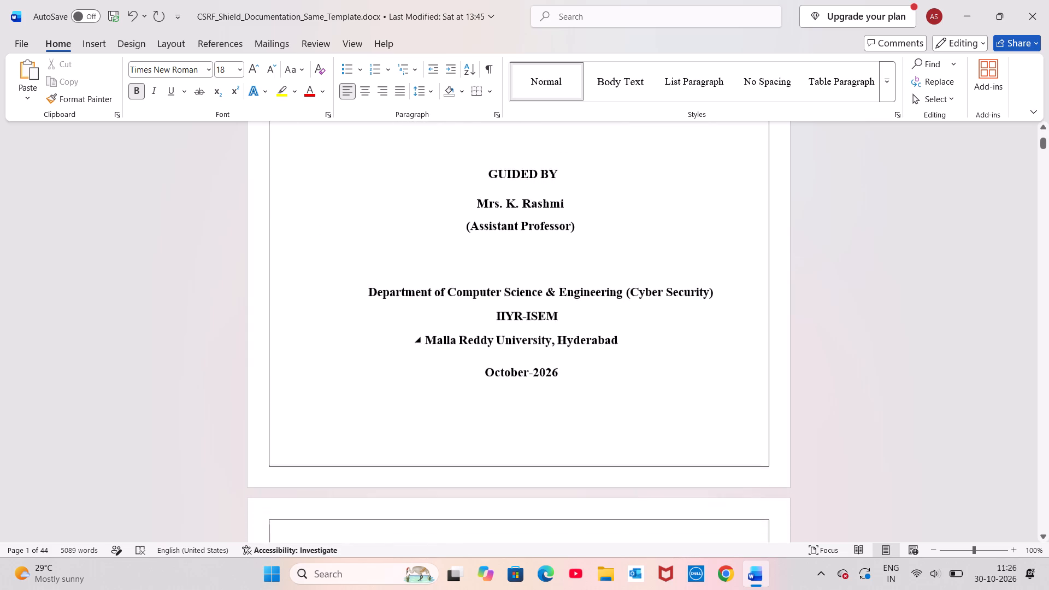
{"action": "scroll", "coordinate": [670, 320], "scroll_direction": "down", "scroll_amount": 4}
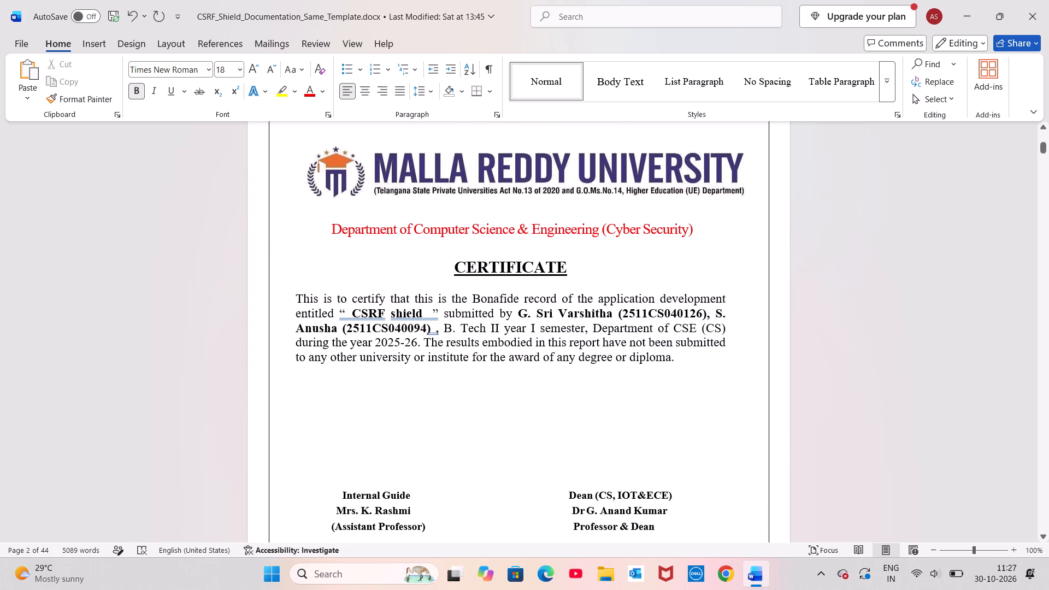
{"action": "scroll", "coordinate": [670, 320], "scroll_direction": "down", "scroll_amount": 1}
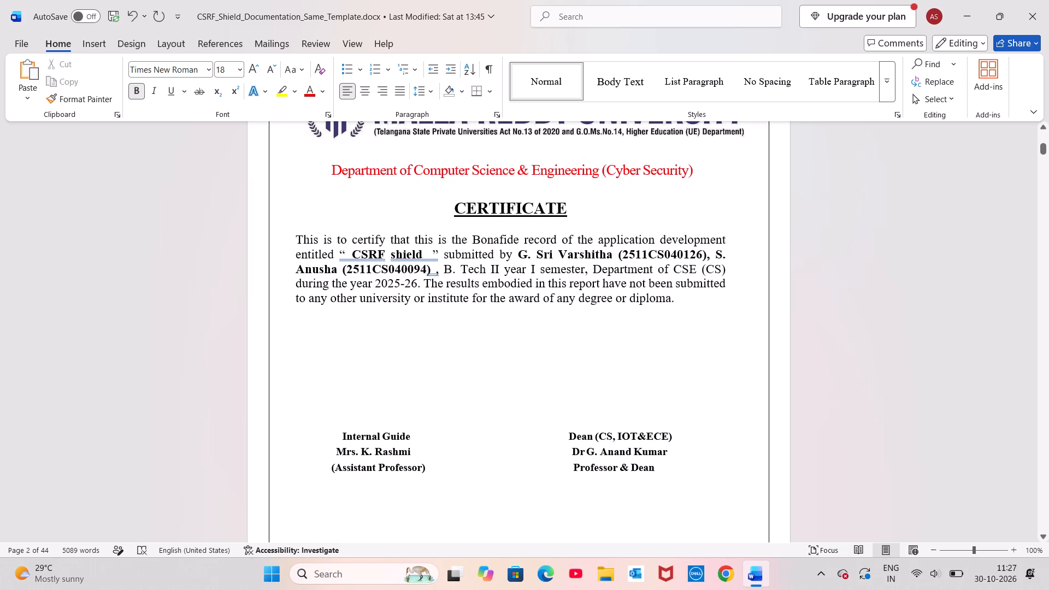
{"action": "left_click", "coordinate": [429, 255]}
{"action": "key", "text": "BackSpace"}
{"action": "key", "text": "shift+colon"}
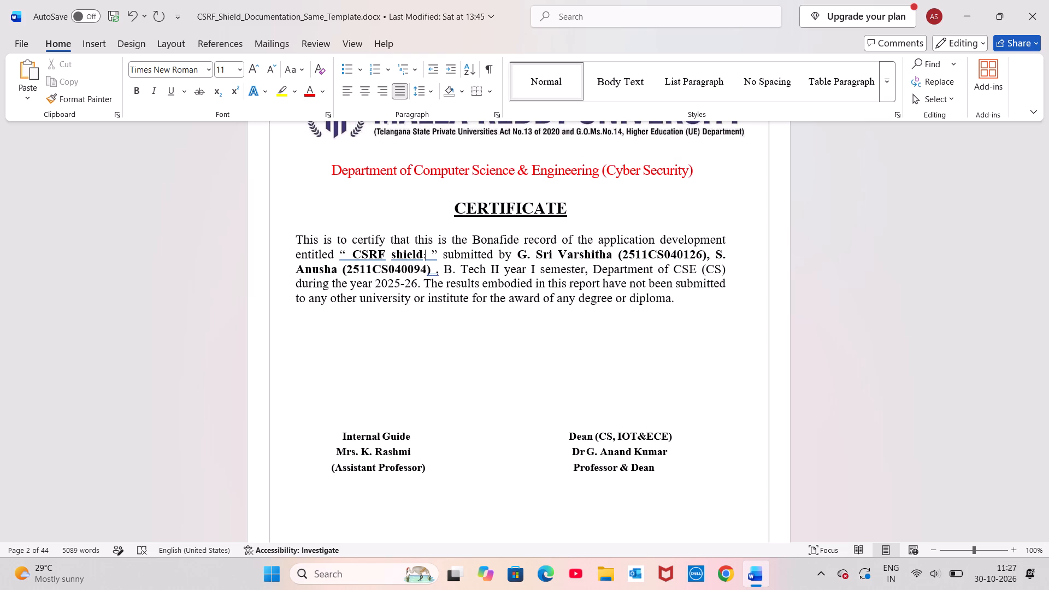
{"action": "key", "text": "ctrl+v"}
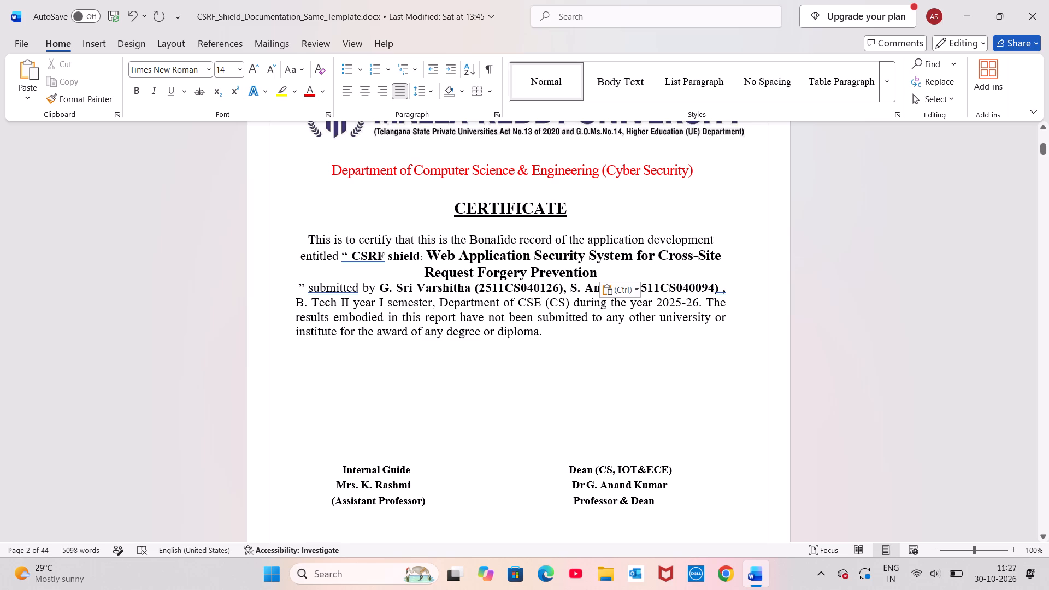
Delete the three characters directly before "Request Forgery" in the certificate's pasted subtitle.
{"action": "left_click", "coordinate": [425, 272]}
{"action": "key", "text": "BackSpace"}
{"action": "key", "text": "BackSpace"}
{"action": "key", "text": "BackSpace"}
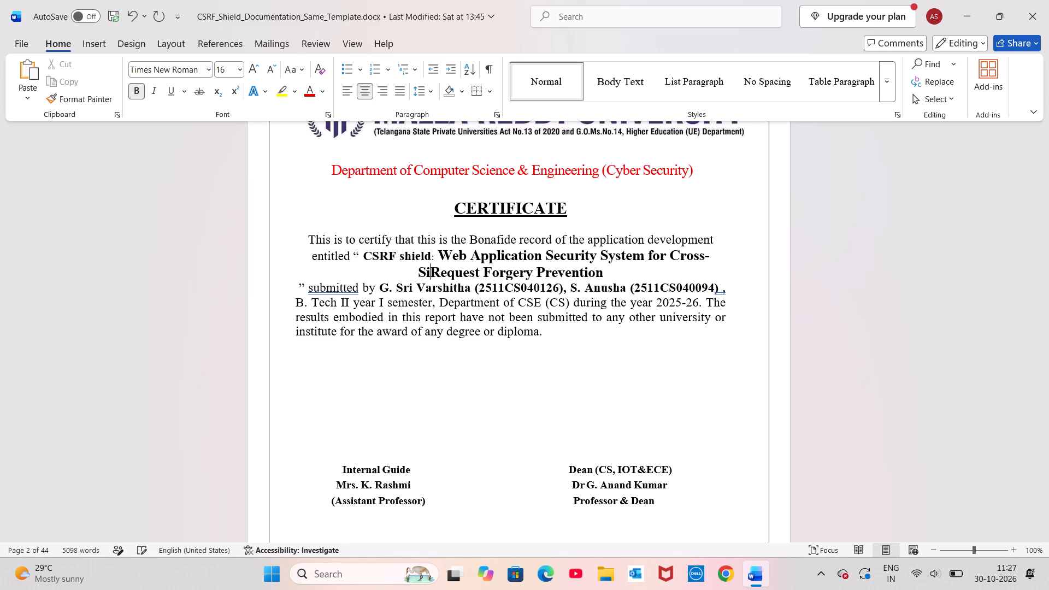
Set the pasted subtitle in the certificate paragraph to font size 12.
{"action": "scroll", "coordinate": [425, 272], "scroll_direction": "down", "scroll_amount": 1}
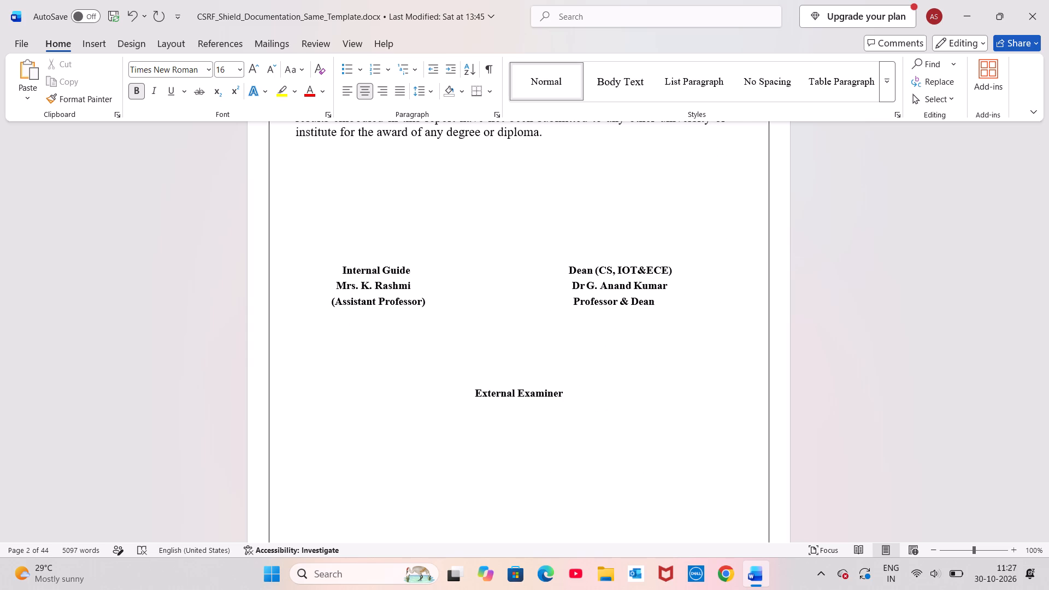
{"action": "scroll", "coordinate": [425, 272], "scroll_direction": "up", "scroll_amount": 2}
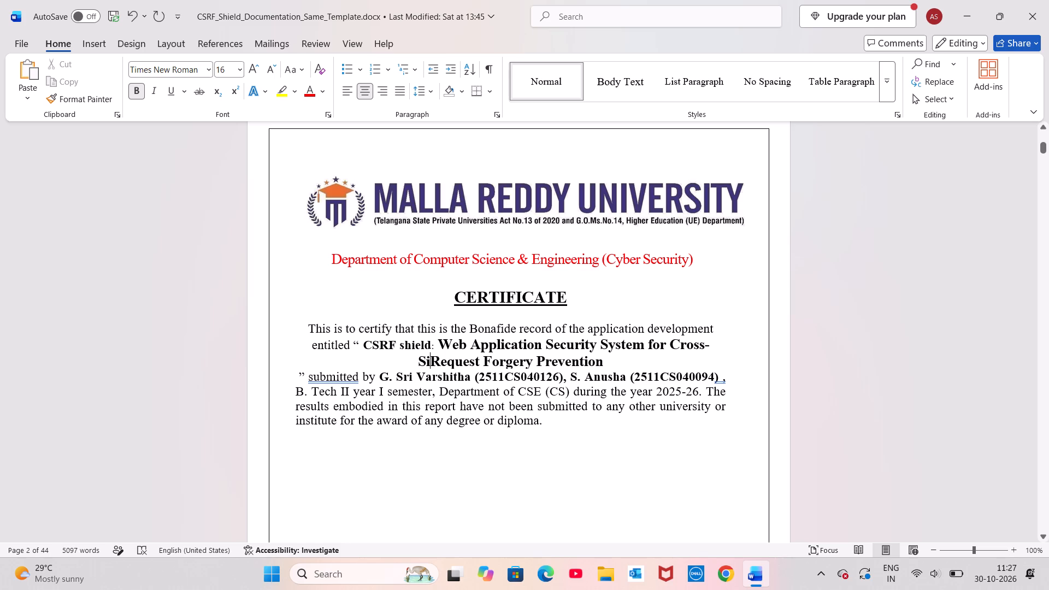
{"action": "left_click_drag", "start_coordinate": [441, 342], "coordinate": [593, 360]}
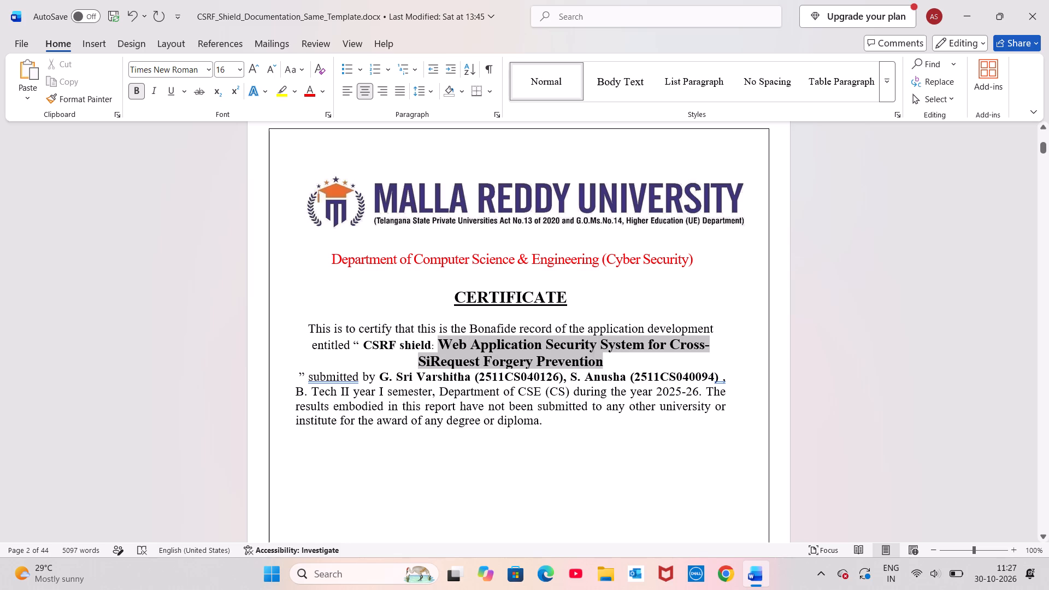
{"action": "left_click", "coordinate": [698, 320]}
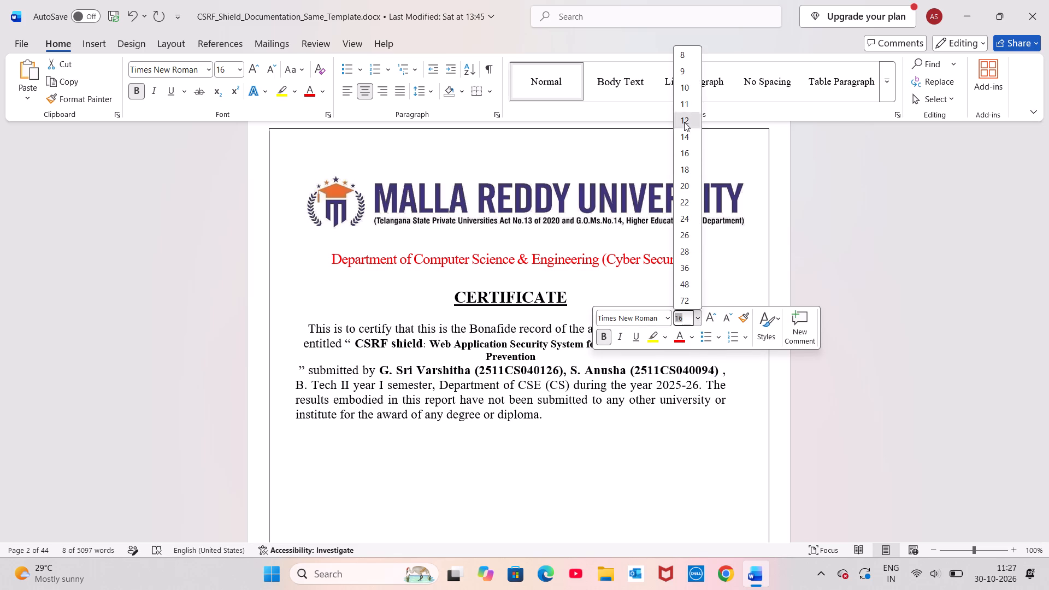
{"action": "left_click", "coordinate": [684, 122]}
{"action": "left_click", "coordinate": [550, 365]}
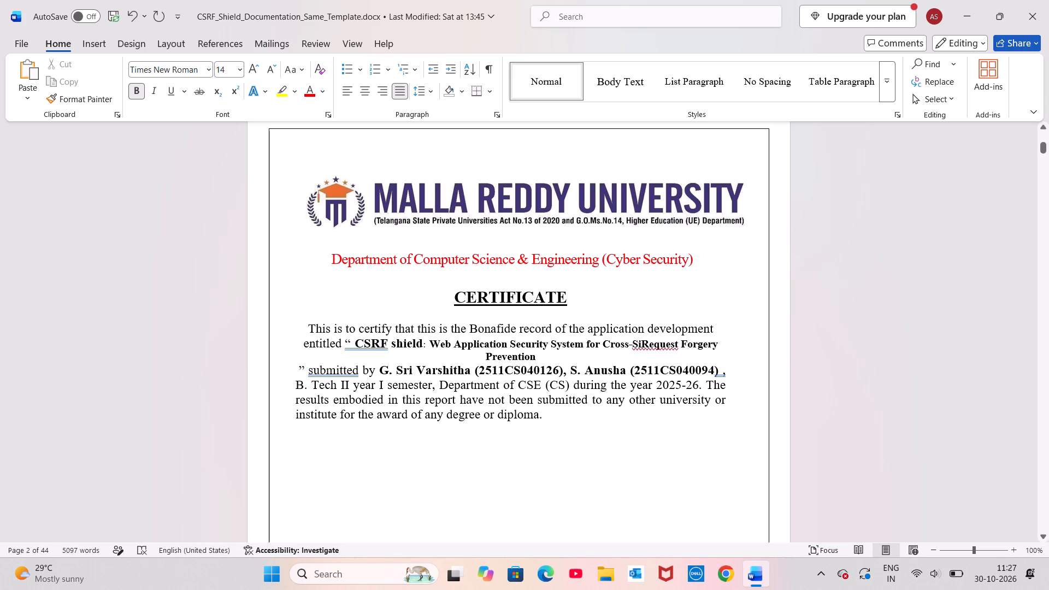
Delete the word "Prevention" from the end of the certificate's subtitle.
{"action": "left_click_drag", "start_coordinate": [541, 354], "coordinate": [484, 362]}
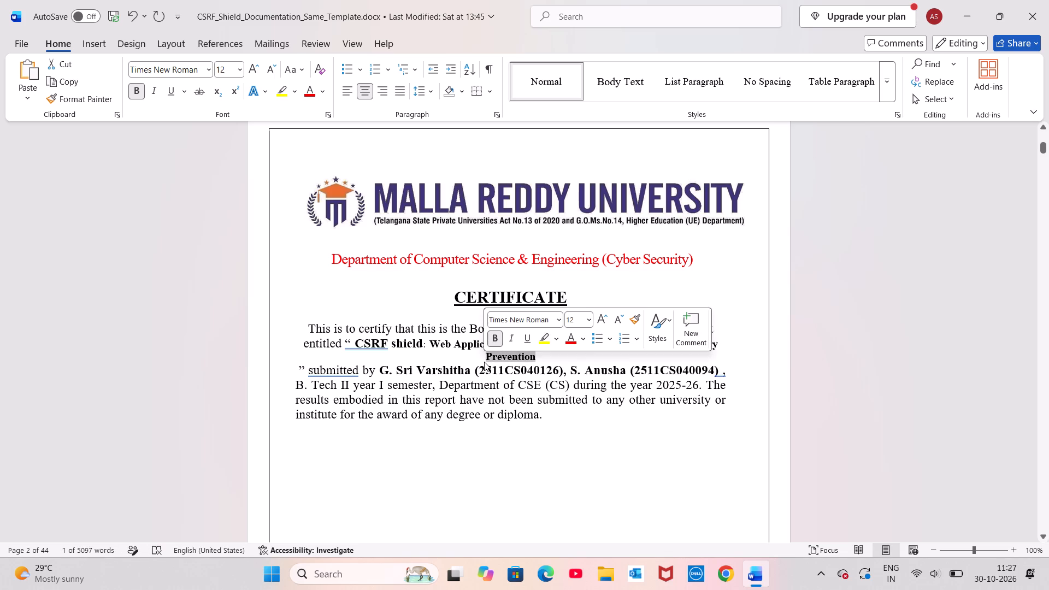
{"action": "key", "text": "BackSpace"}
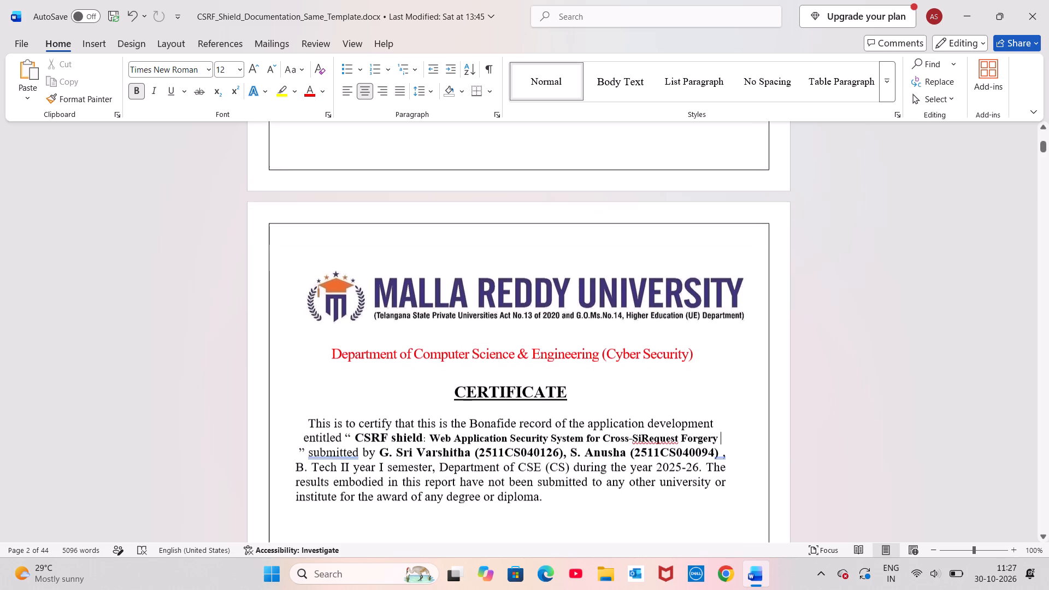
Make the colon after "CSRF shield" in the certificate paragraph bold at font size 12.
{"action": "left_click", "coordinate": [428, 419]}
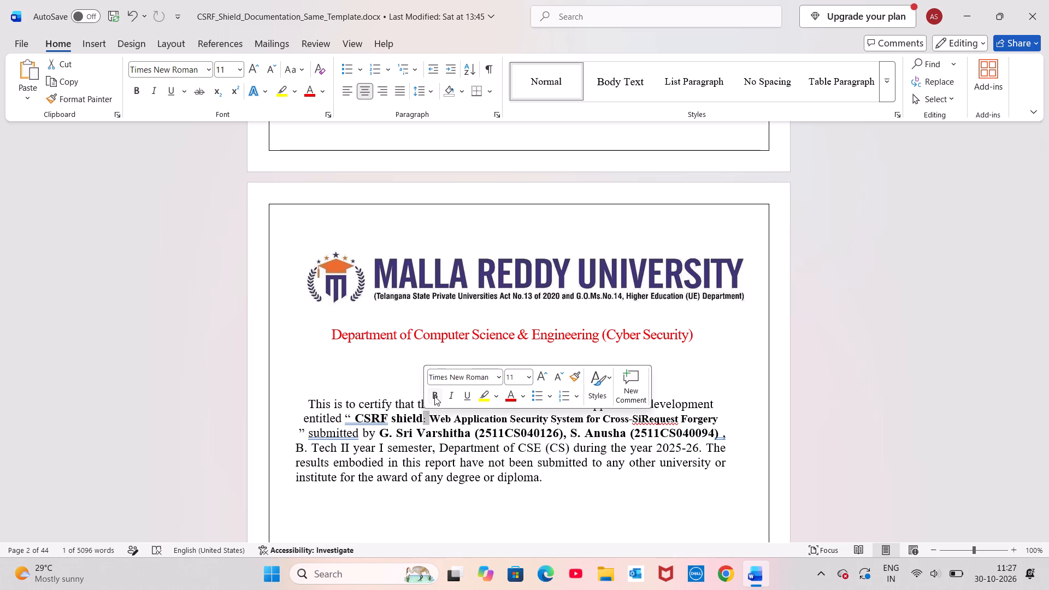
{"action": "left_click", "coordinate": [434, 394]}
{"action": "left_click", "coordinate": [527, 377]}
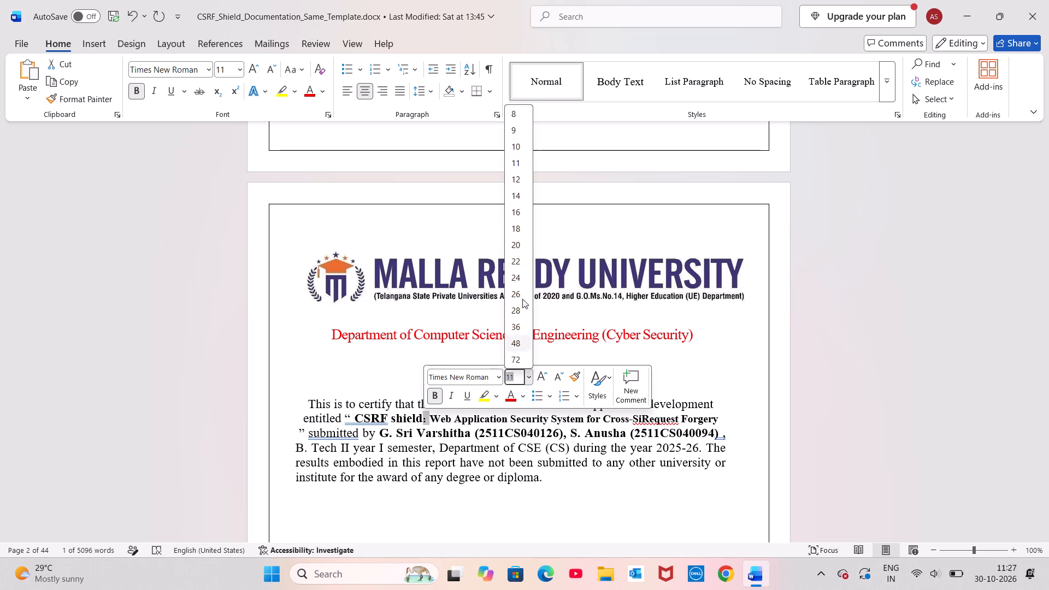
{"action": "left_click", "coordinate": [514, 180]}
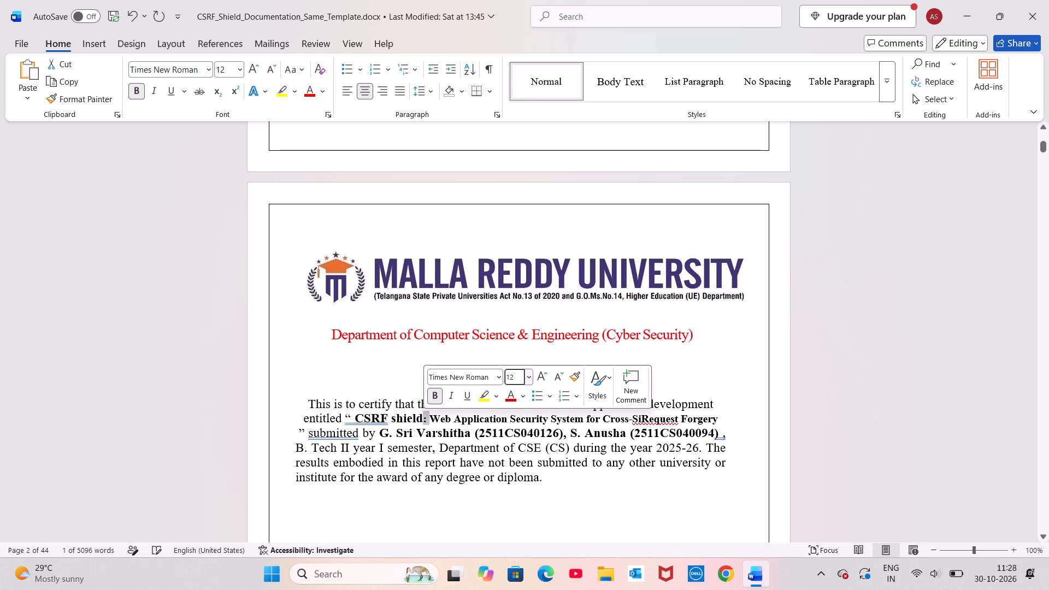
{"action": "left_click", "coordinate": [715, 381]}
Correct "Cross-SiRequest" in the certificate's subtitle to "Cross-Site Request".
{"action": "left_click", "coordinate": [644, 416]}
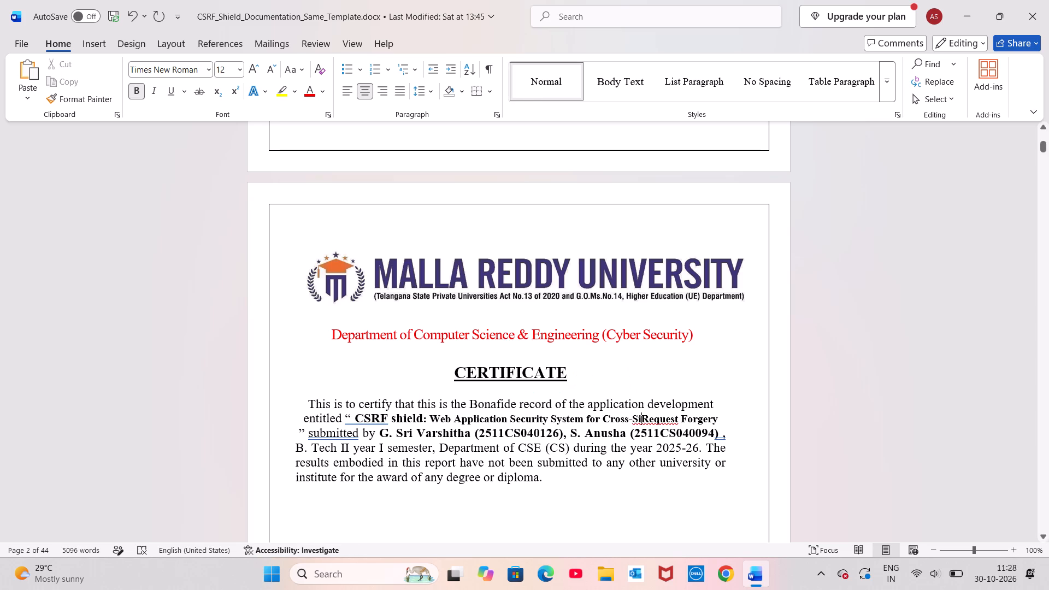
{"action": "type", "text": "te"}
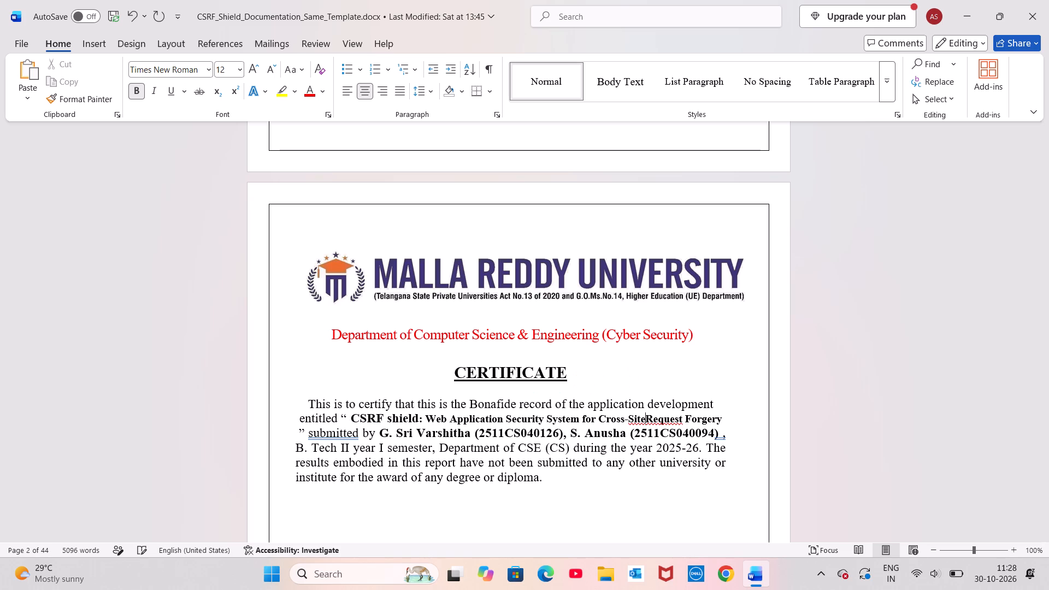
{"action": "key", "text": "space"}
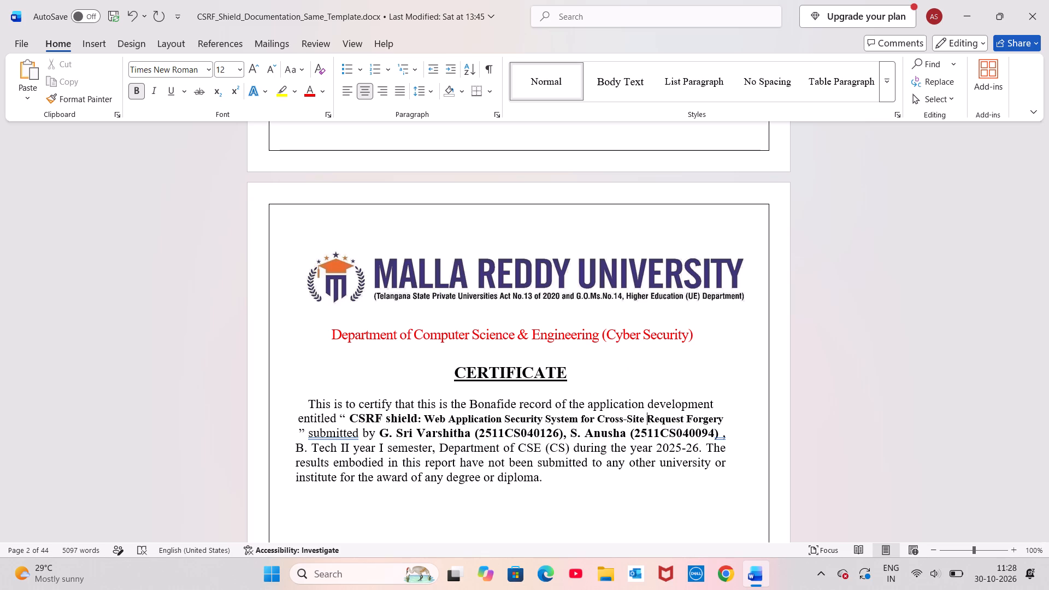
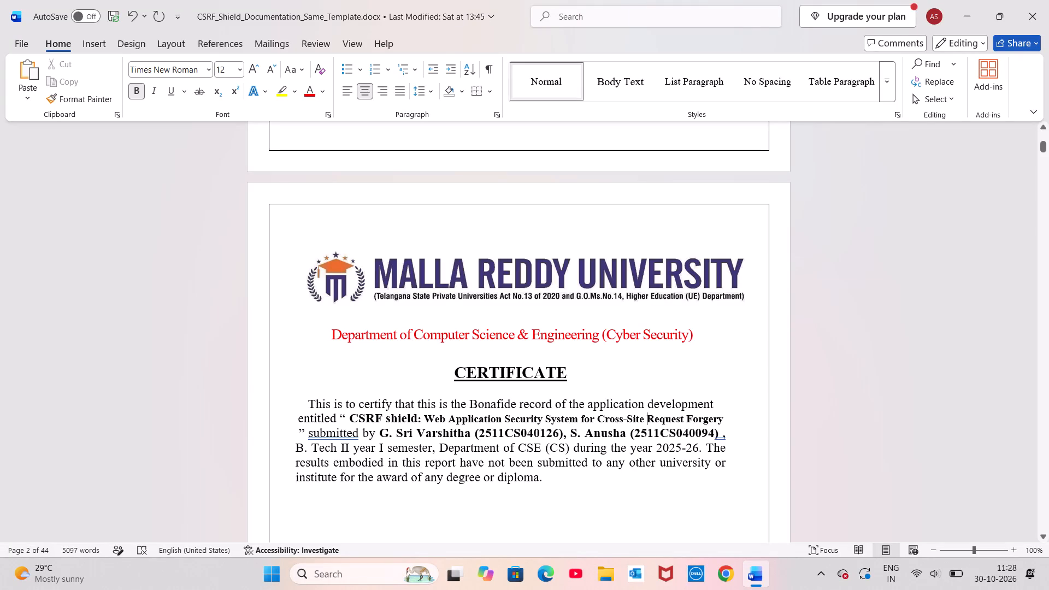
Set the subtitle after "CSRF shield:" in the certificate paragraph to font size 14.
{"action": "left_click_drag", "start_coordinate": [426, 418], "coordinate": [723, 415]}
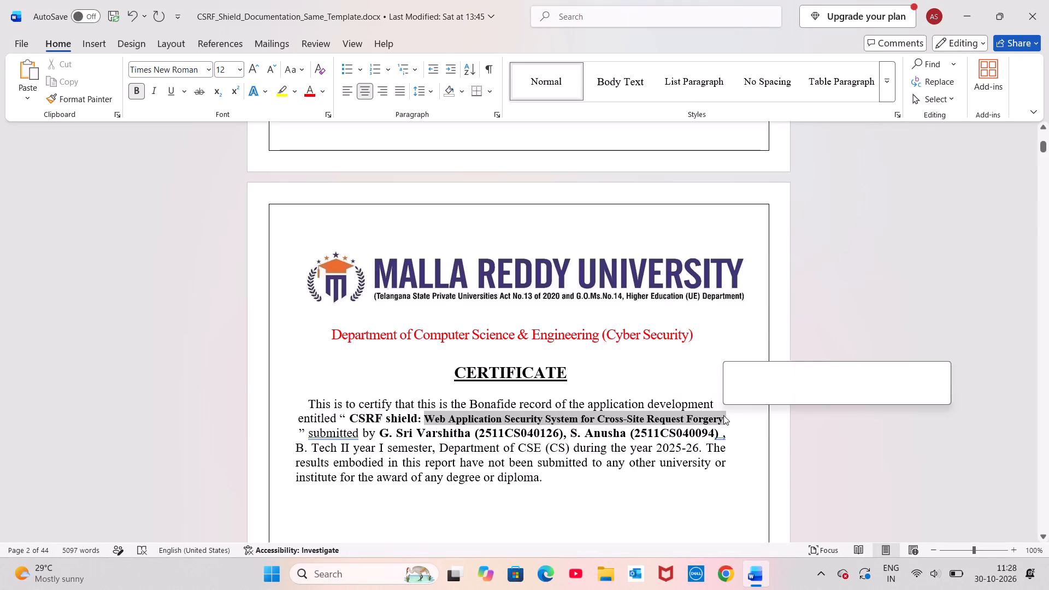
{"action": "left_click", "coordinate": [826, 372]}
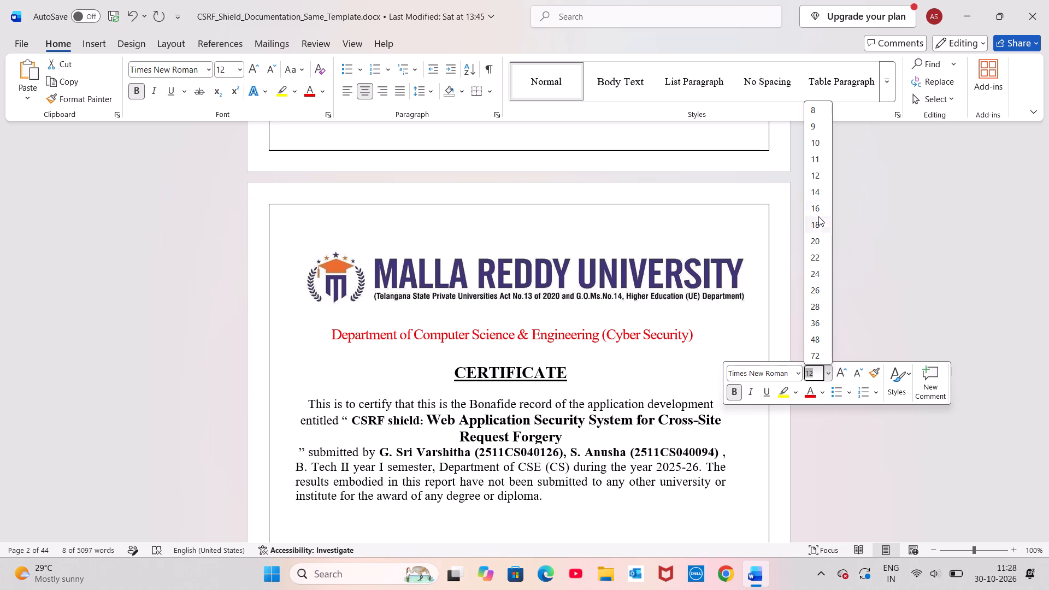
{"action": "left_click", "coordinate": [812, 189]}
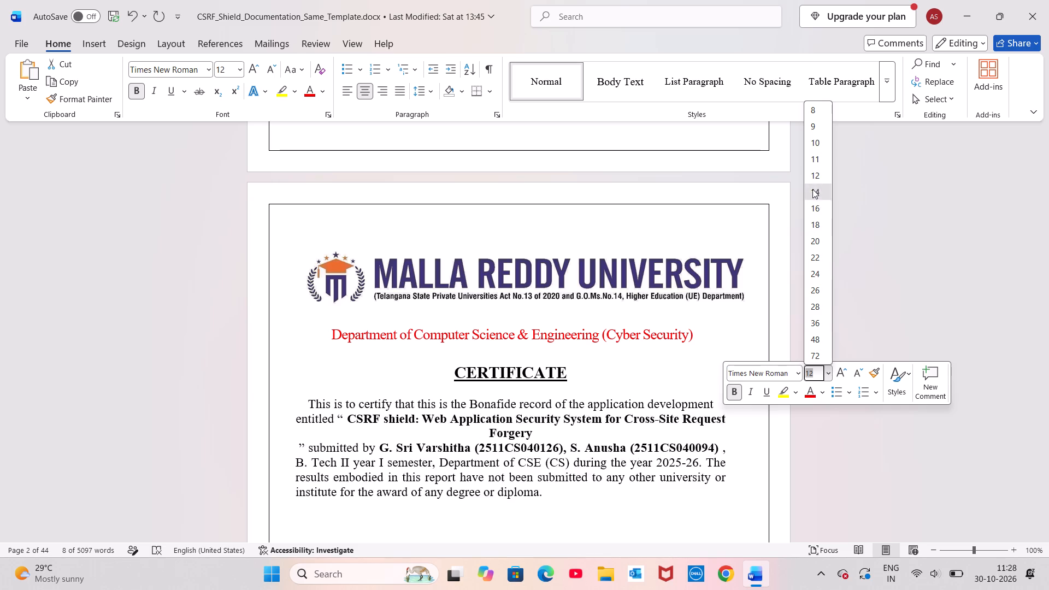
Delete the word "Forgery" from the end of the certificate's subtitle.
{"action": "left_click", "coordinate": [541, 439]}
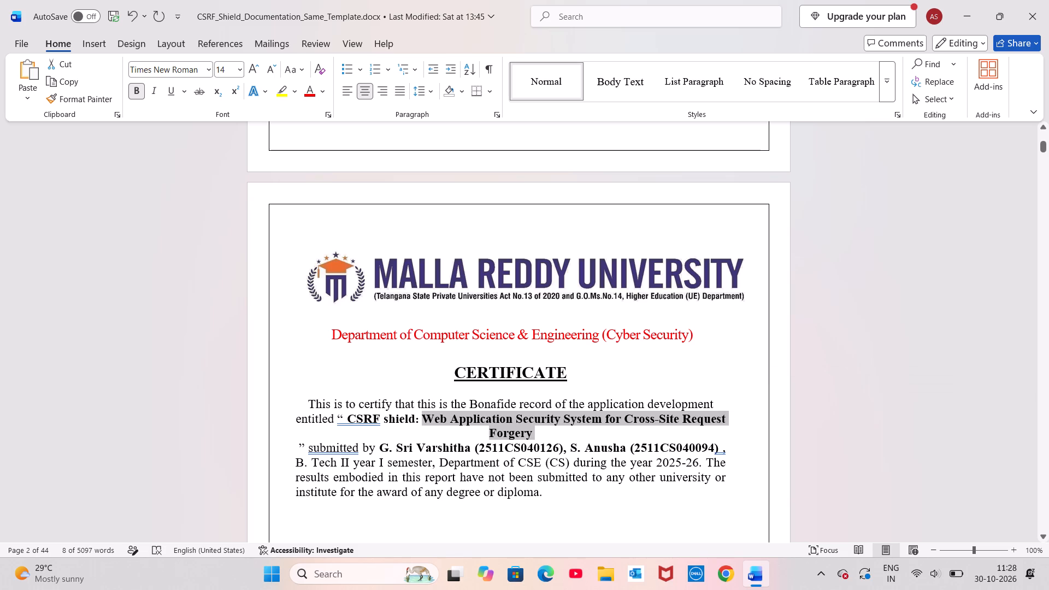
{"action": "left_click_drag", "start_coordinate": [541, 439], "coordinate": [498, 432]}
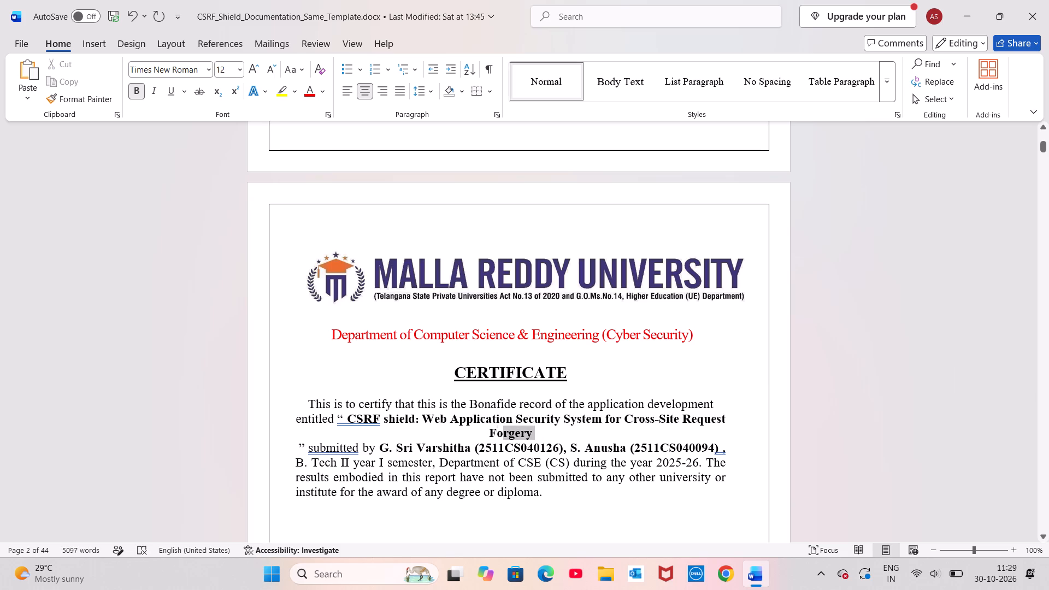
{"action": "left_click_drag", "start_coordinate": [498, 432], "coordinate": [490, 434]}
{"action": "key", "text": "BackSpace"}
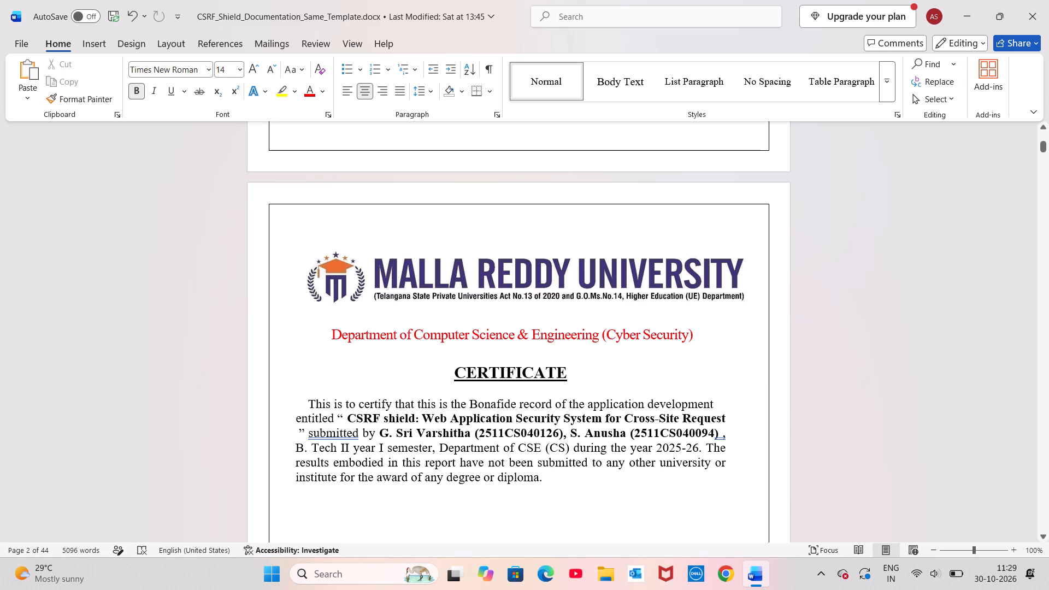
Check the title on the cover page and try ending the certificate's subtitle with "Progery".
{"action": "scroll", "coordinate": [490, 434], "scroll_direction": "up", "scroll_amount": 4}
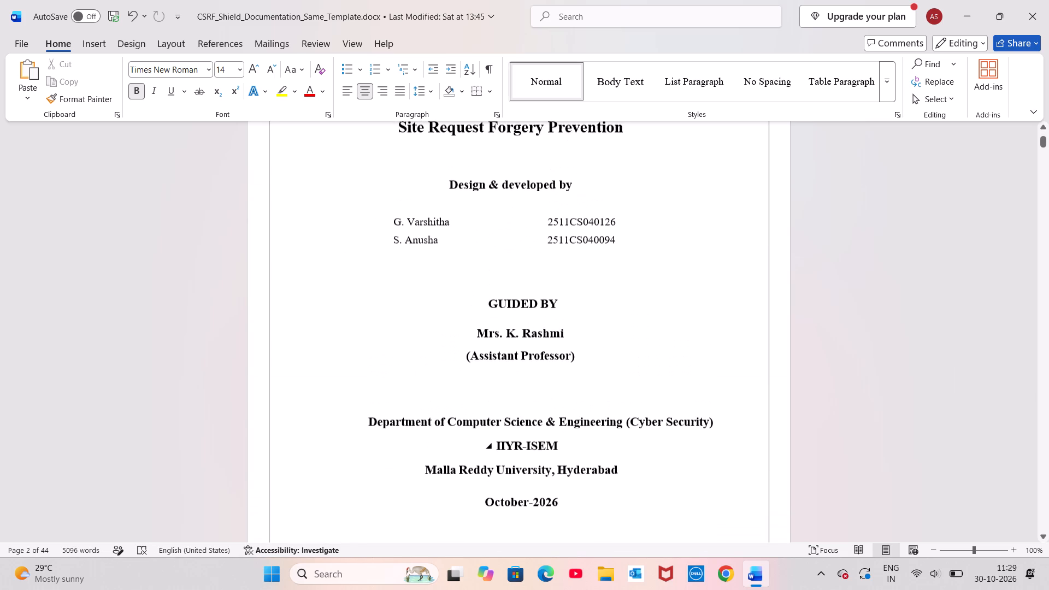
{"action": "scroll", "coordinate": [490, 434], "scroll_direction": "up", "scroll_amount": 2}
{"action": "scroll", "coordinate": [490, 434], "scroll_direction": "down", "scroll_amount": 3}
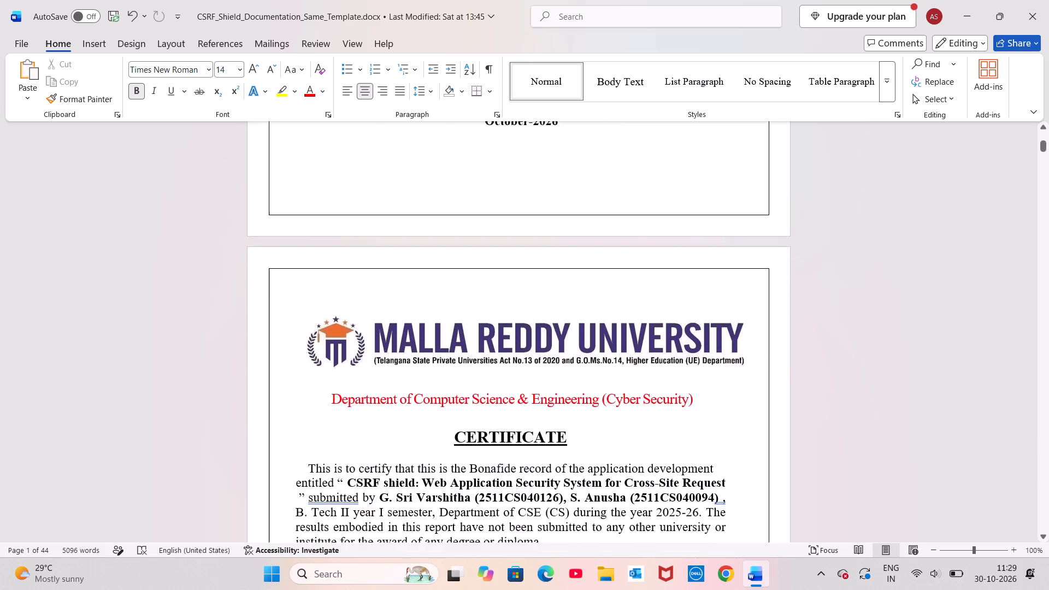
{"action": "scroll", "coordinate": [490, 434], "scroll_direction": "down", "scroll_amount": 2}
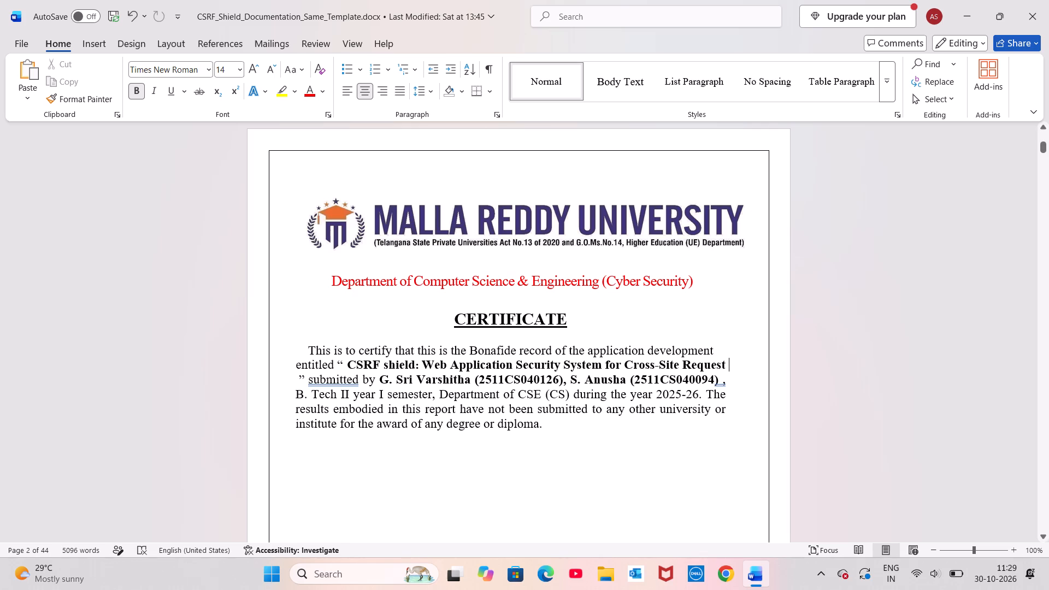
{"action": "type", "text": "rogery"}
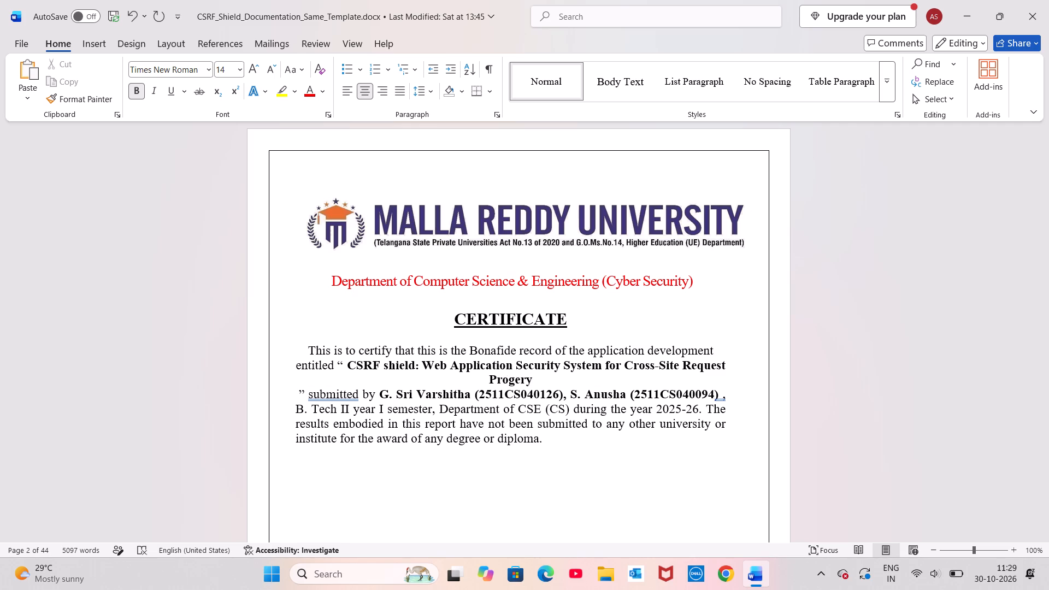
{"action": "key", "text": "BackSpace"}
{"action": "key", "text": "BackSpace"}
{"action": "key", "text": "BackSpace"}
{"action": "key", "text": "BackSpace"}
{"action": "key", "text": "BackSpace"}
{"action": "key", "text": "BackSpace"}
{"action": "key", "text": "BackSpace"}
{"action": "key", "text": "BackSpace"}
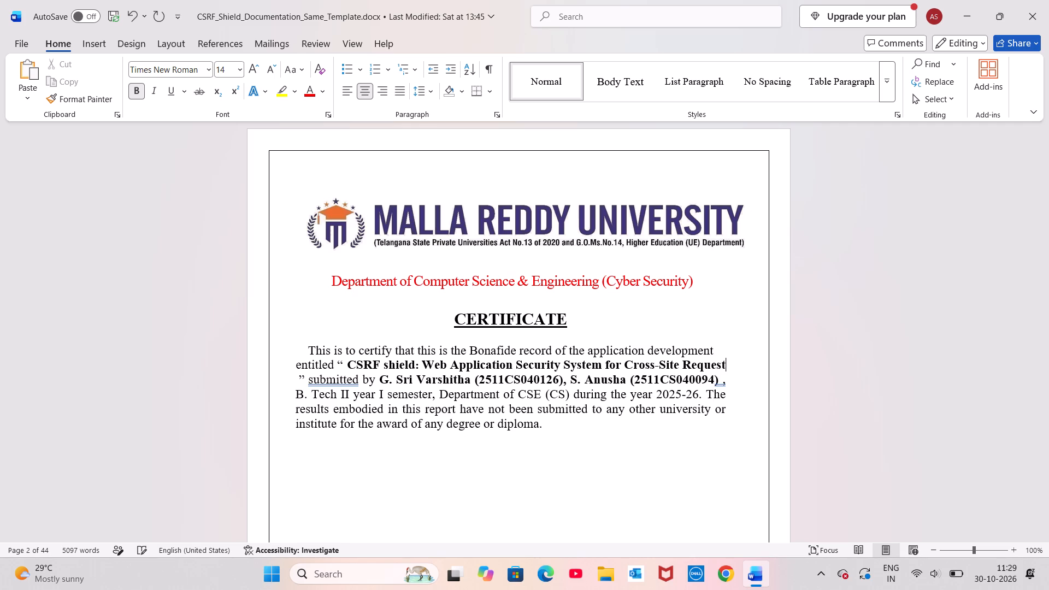
Remove the space between the opening quotation mark and "CSRF shield" in the certificate paragraph.
{"action": "left_click", "coordinate": [346, 366]}
{"action": "key", "text": "BackSpace"}
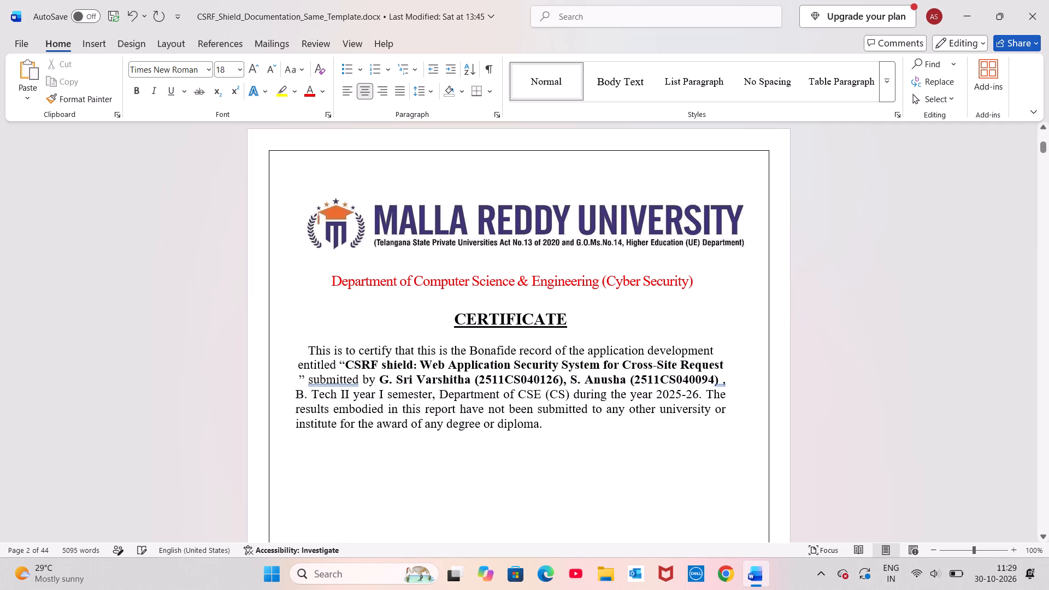
Add "Progery Prevention" after "Request" at the end of the certificate's subtitle.
{"action": "left_click", "coordinate": [729, 366]}
{"action": "key", "text": "space"}
{"action": "type", "text": "rogery"}
{"action": "key", "text": "space"}
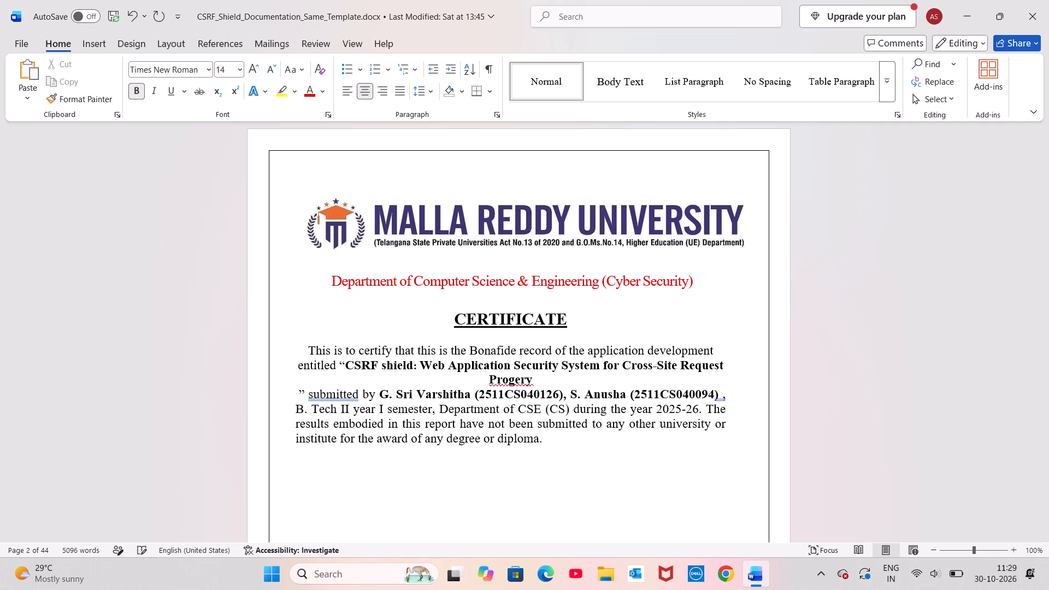
{"action": "type", "text": "revention"}
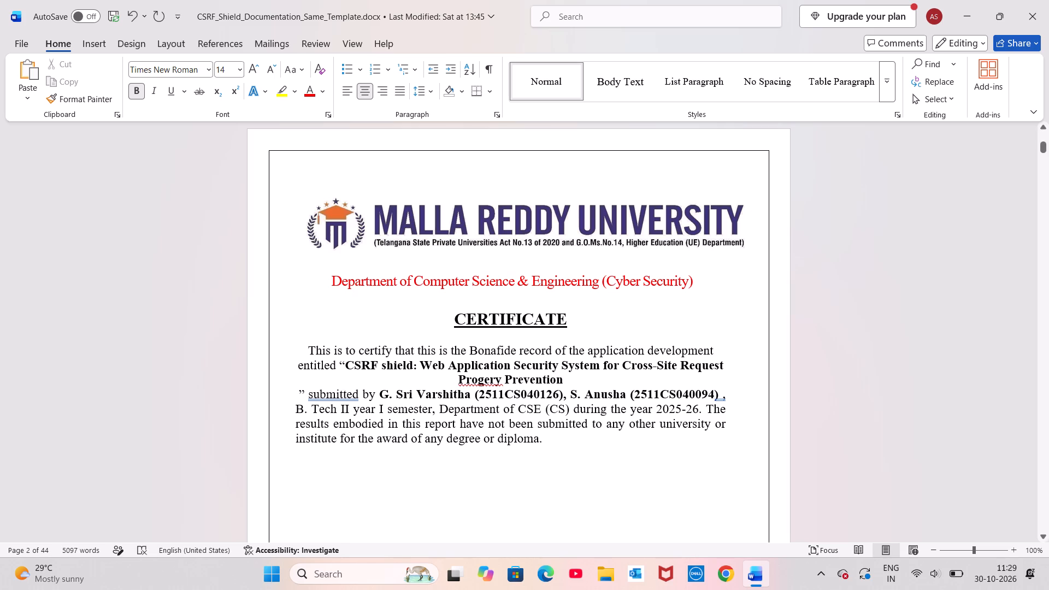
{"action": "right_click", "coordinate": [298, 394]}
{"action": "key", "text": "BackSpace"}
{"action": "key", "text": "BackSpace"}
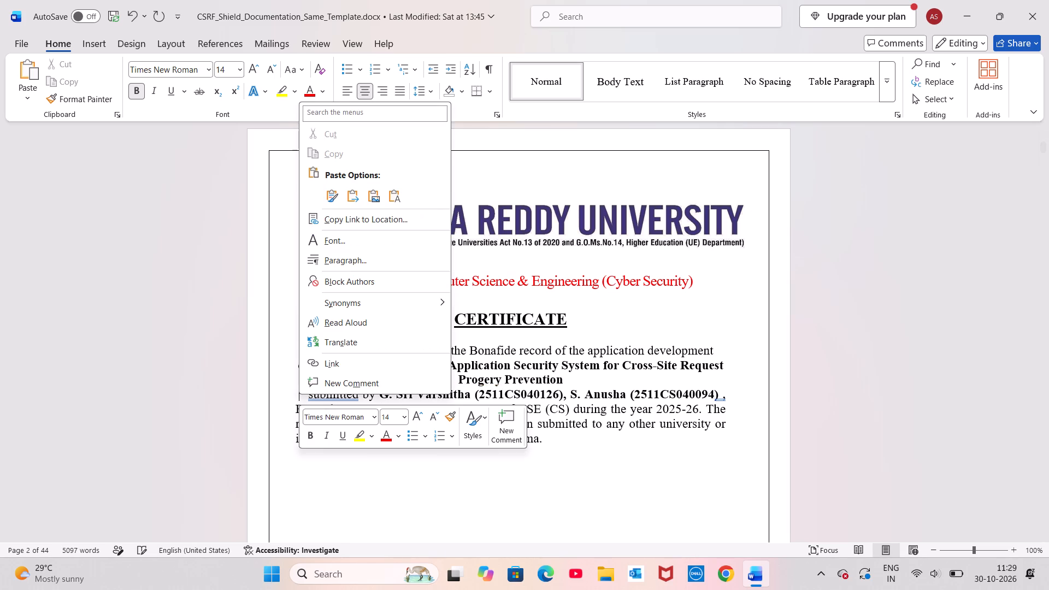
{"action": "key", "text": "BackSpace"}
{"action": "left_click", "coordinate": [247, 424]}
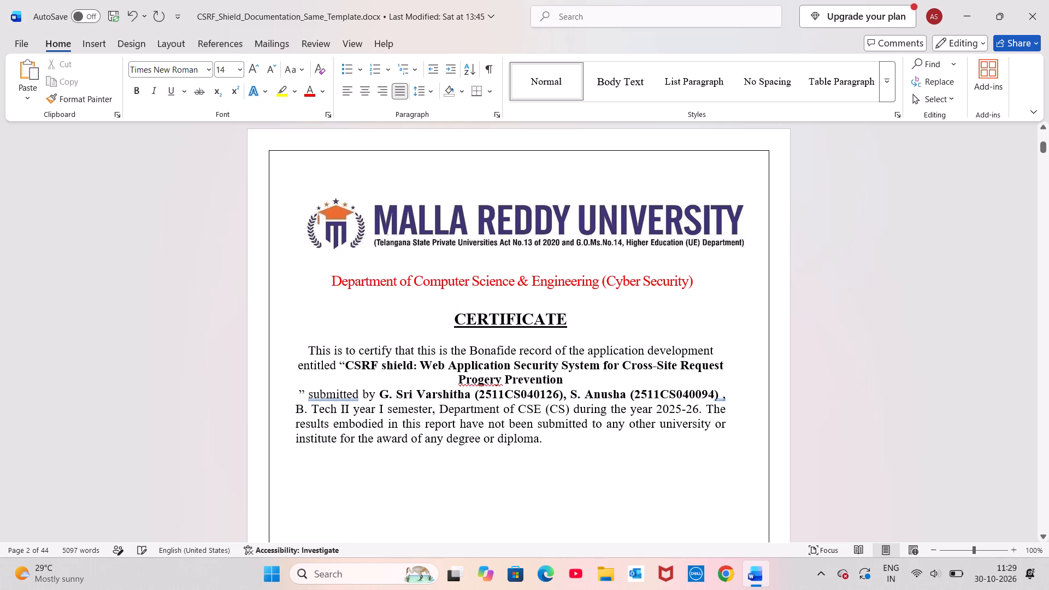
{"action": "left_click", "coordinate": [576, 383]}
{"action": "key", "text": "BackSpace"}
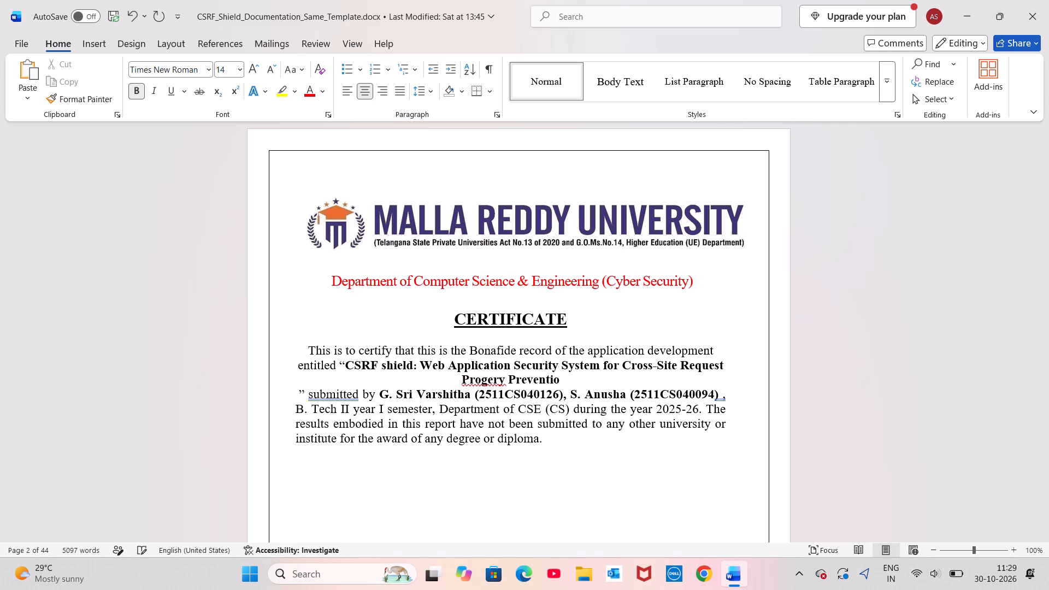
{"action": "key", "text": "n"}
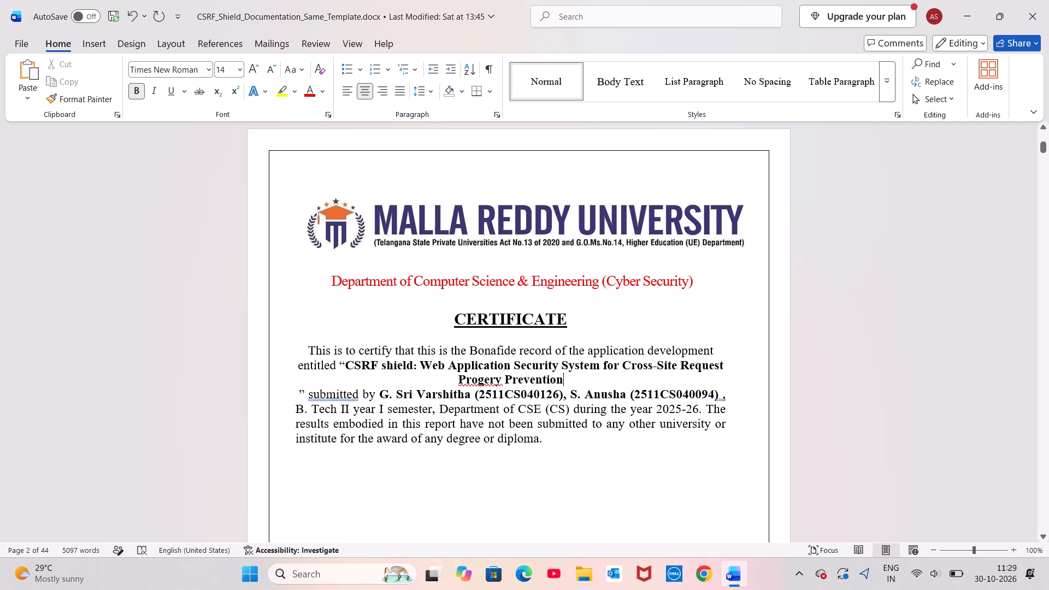
Delete the closing quotation mark, "submitted by" and the preceding line break, so the student names directly follow "Prevention".
{"action": "left_click", "coordinate": [375, 393]}
{"action": "key", "text": "BackSpace"}
{"action": "key", "text": "BackSpace"}
{"action": "key", "text": "BackSpace"}
{"action": "key", "text": "BackSpace"}
{"action": "key", "text": "BackSpace"}
{"action": "key", "text": "BackSpace"}
{"action": "key", "text": "BackSpace"}
{"action": "key", "text": "BackSpace"}
{"action": "key", "text": "BackSpace"}
{"action": "key", "text": "BackSpace"}
{"action": "key", "text": "BackSpace"}
{"action": "key", "text": "BackSpace"}
{"action": "key", "text": "BackSpace"}
{"action": "key", "text": "BackSpace"}
{"action": "key", "text": "BackSpace"}
{"action": "key", "text": "BackSpace"}
{"action": "key", "text": "BackSpace"}
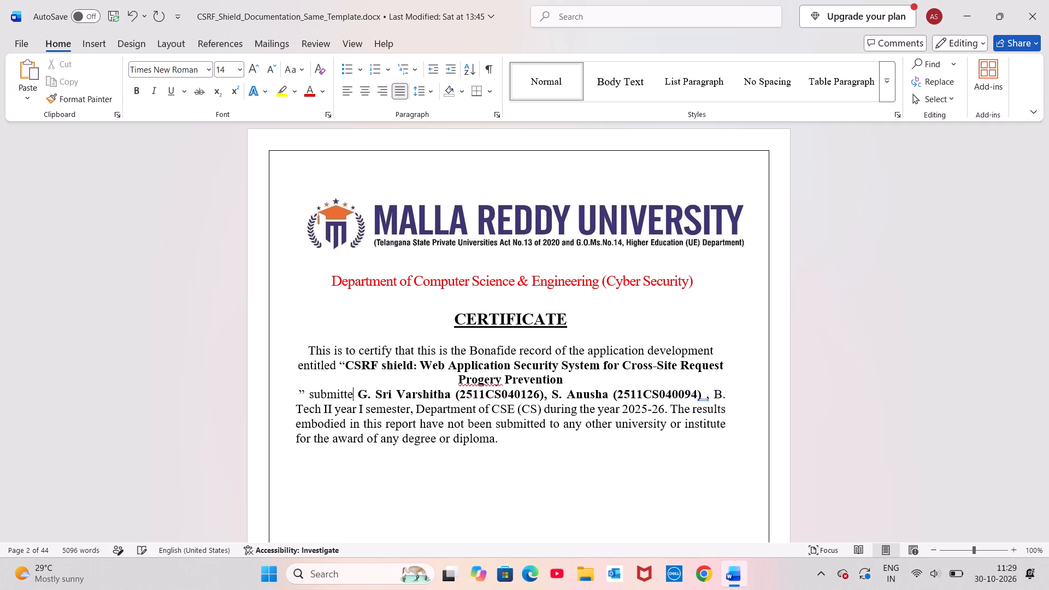
{"action": "key", "text": "BackSpace"}
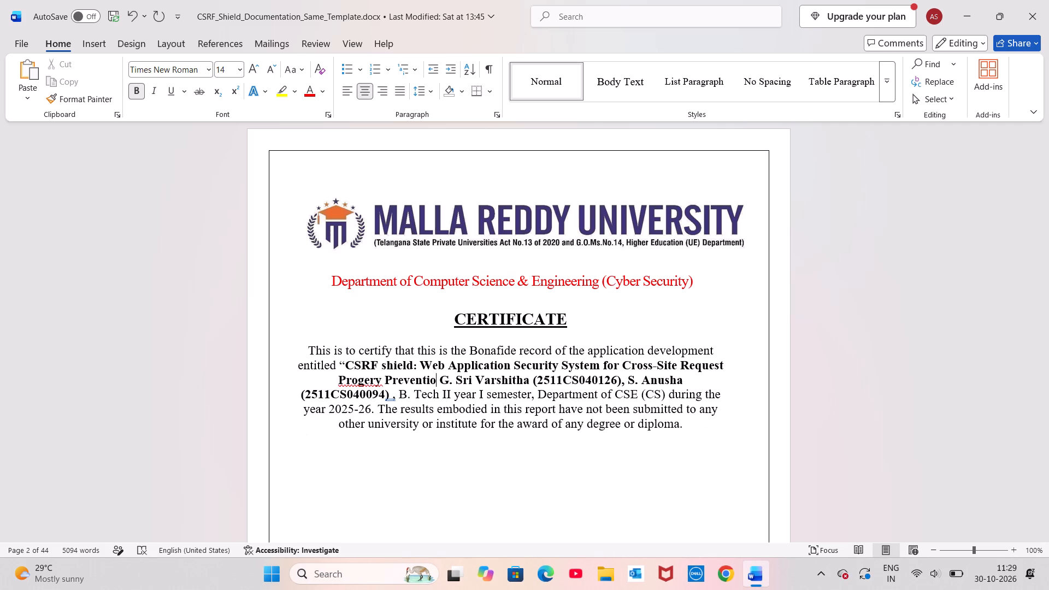
{"action": "key", "text": "n"}
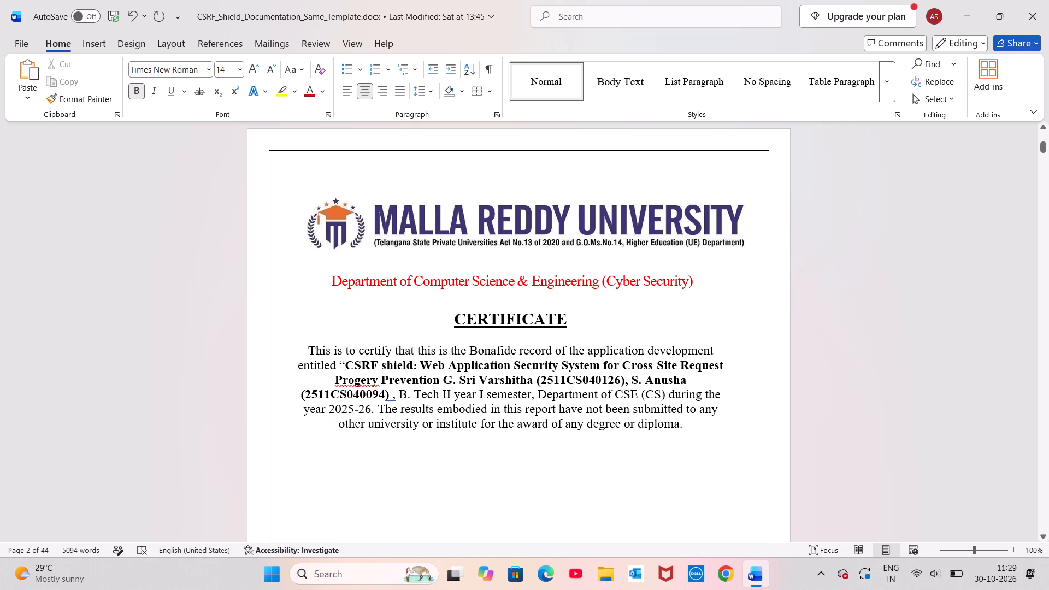
Delete "Request" and its surrounding spaces between "Cross-Site" and "Progery" in the certificate's subtitle.
{"action": "left_click", "coordinate": [331, 380]}
{"action": "key", "text": "BackSpace"}
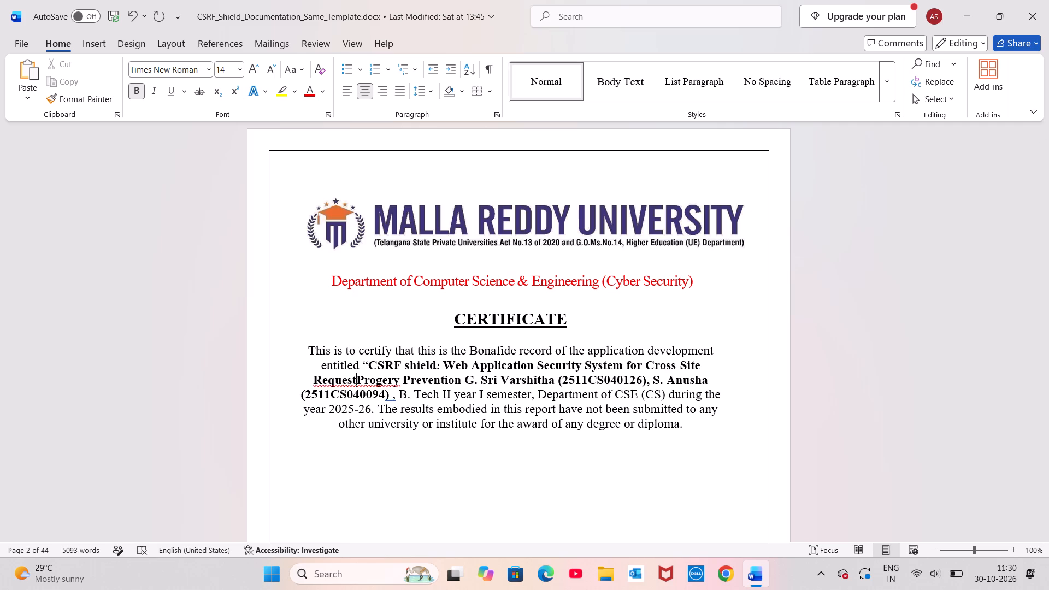
{"action": "key", "text": "BackSpace"}
{"action": "key", "text": "BackSpace"}
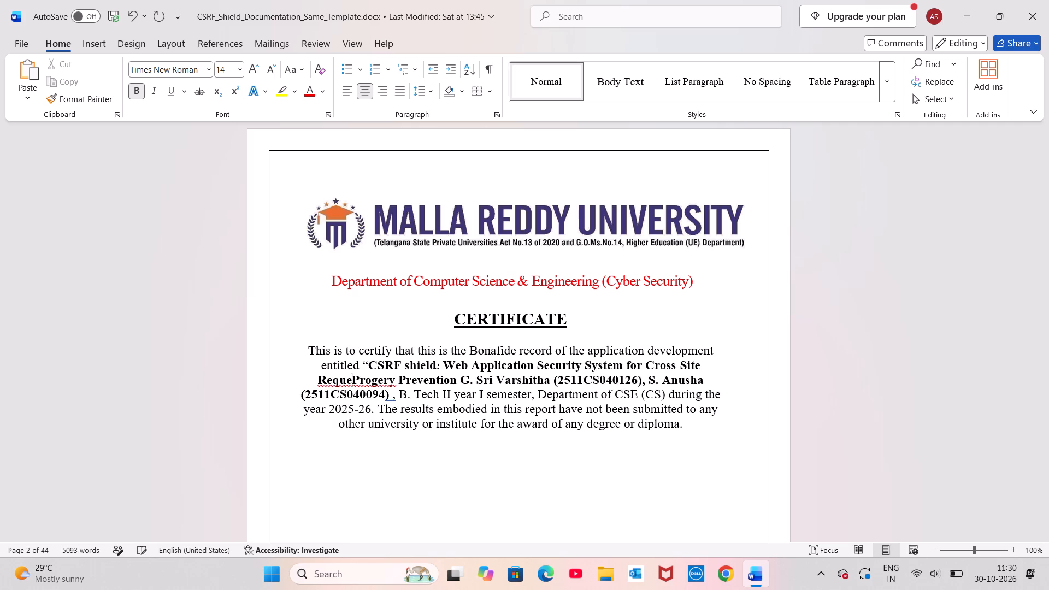
{"action": "key", "text": "BackSpace"}
{"action": "key", "text": "BackSpace"}
{"action": "key", "text": "BackSpace"}
{"action": "key", "text": "BackSpace"}
{"action": "key", "text": "BackSpace"}
{"action": "key", "text": "BackSpace"}
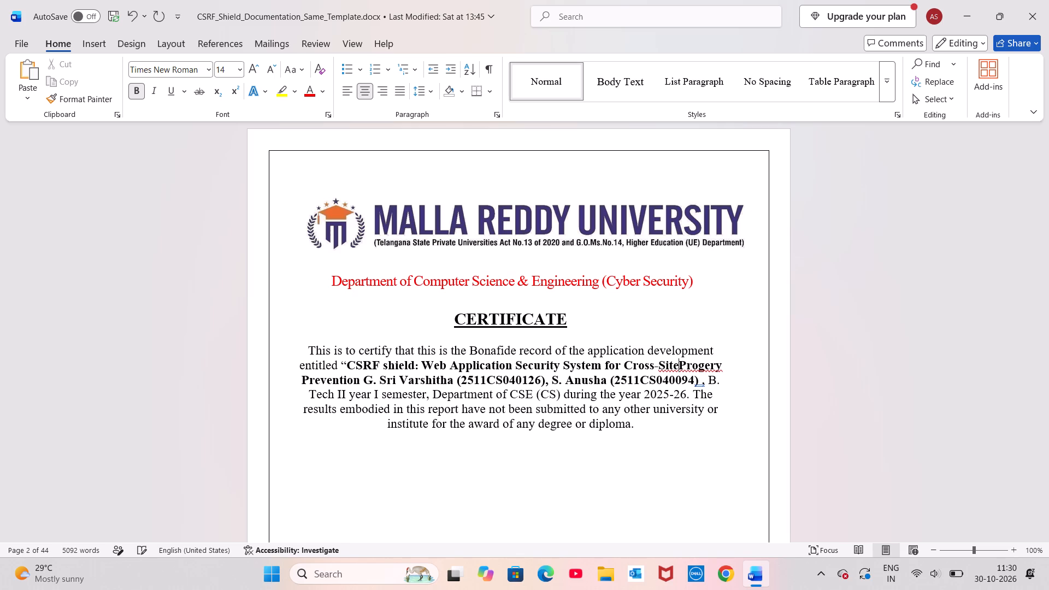
Start a new line after "Cross-Site" and enter "Request" before "Progery", checking the wording against the cover page.
{"action": "key", "text": "Return"}
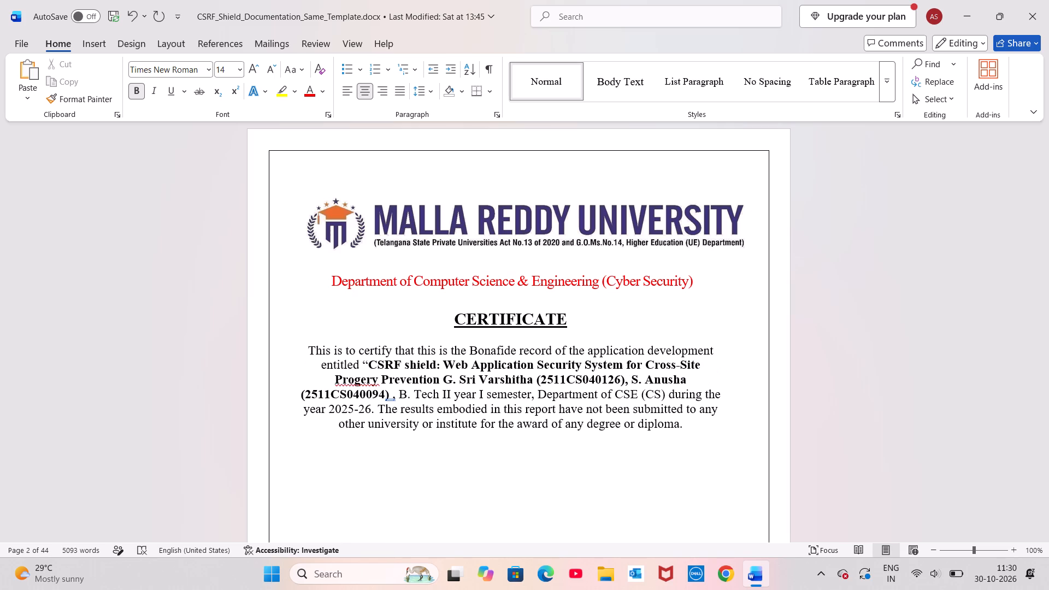
{"action": "key", "text": "r"}
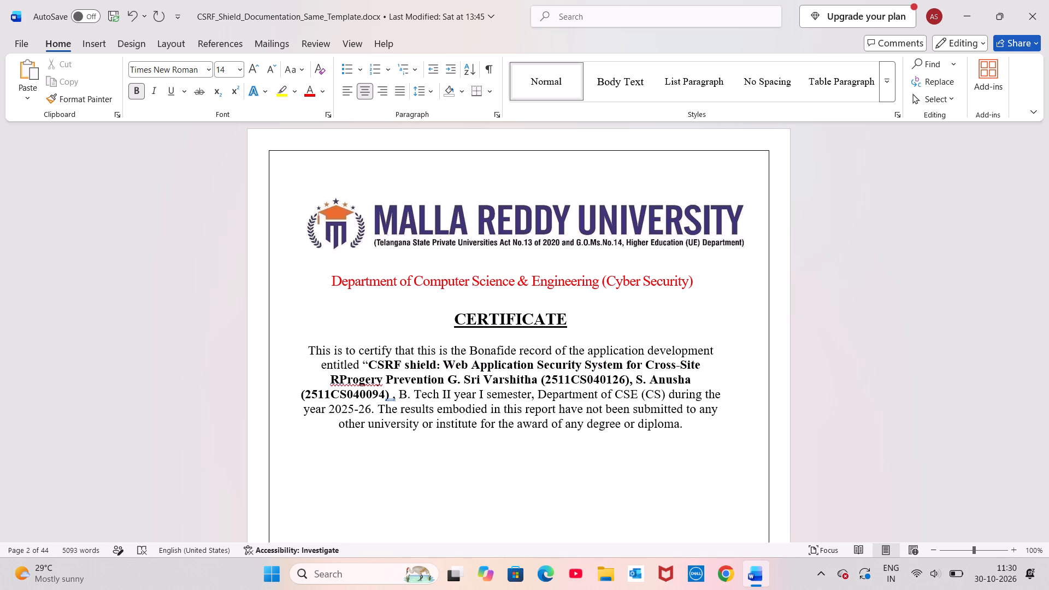
{"action": "scroll", "coordinate": [331, 380], "scroll_direction": "up", "scroll_amount": 4}
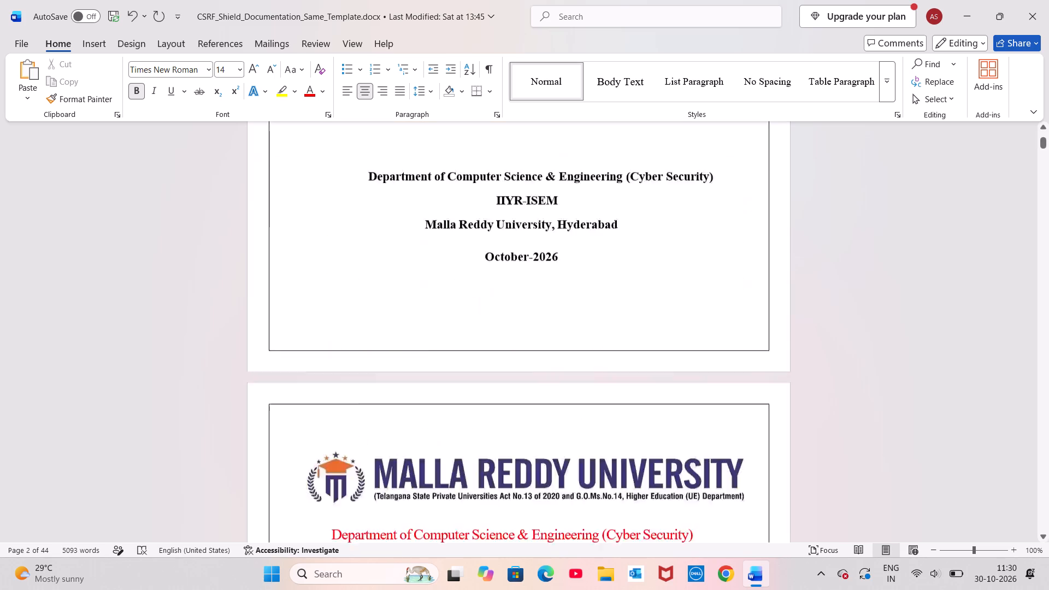
{"action": "scroll", "coordinate": [331, 380], "scroll_direction": "up", "scroll_amount": 2}
{"action": "scroll", "coordinate": [331, 380], "scroll_direction": "down", "scroll_amount": 4}
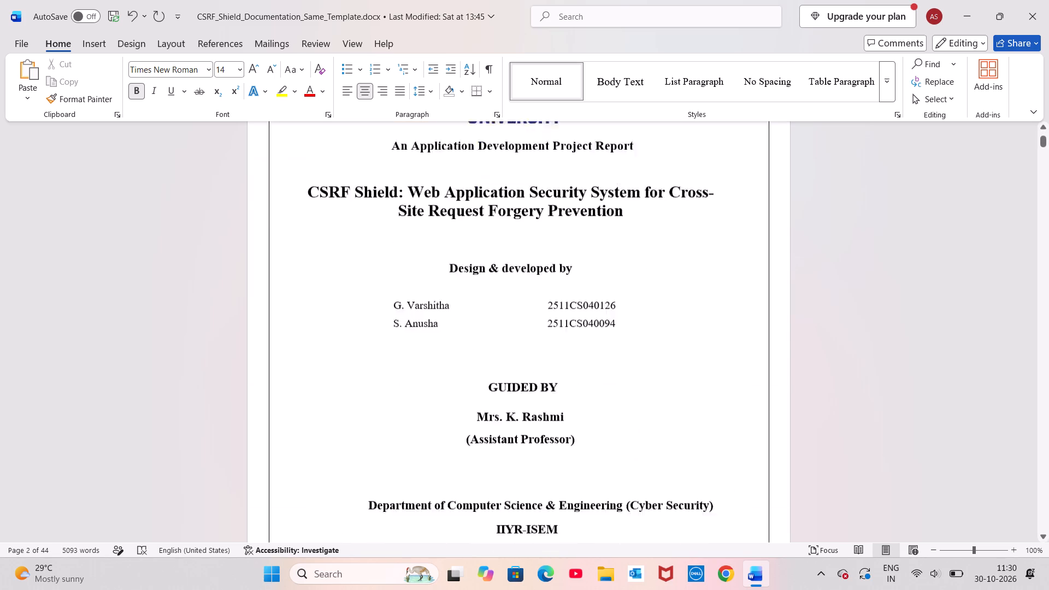
{"action": "scroll", "coordinate": [331, 380], "scroll_direction": "down", "scroll_amount": 4}
{"action": "type", "text": "equest"}
{"action": "key", "text": "space"}
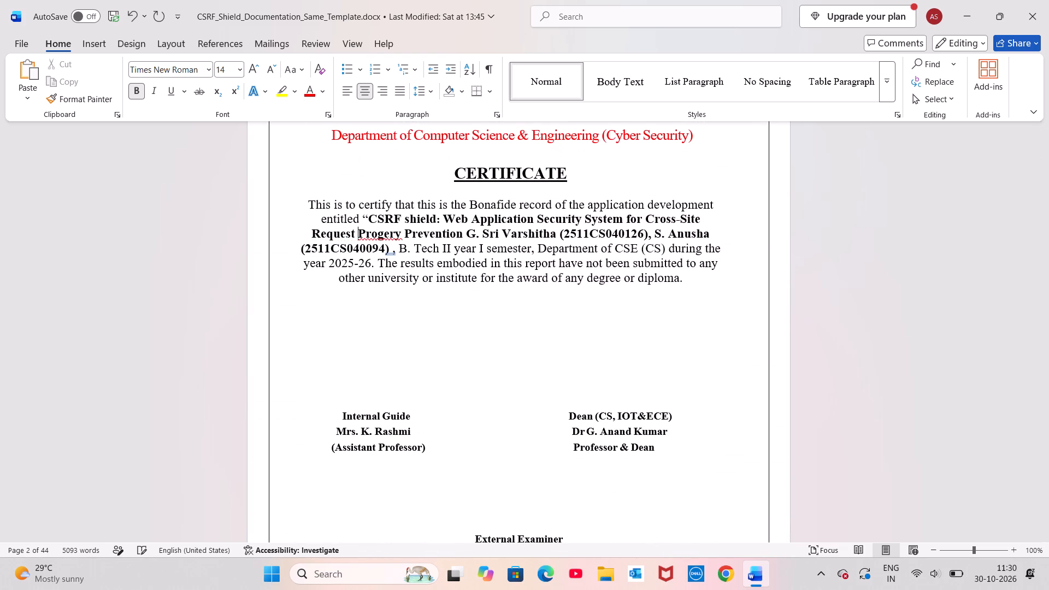
Compare the end of the certificate's subtitle with the project title on the cover page.
{"action": "left_click", "coordinate": [463, 234]}
{"action": "scroll", "coordinate": [463, 234], "scroll_direction": "up", "scroll_amount": 4}
{"action": "scroll", "coordinate": [463, 234], "scroll_direction": "down", "scroll_amount": 1}
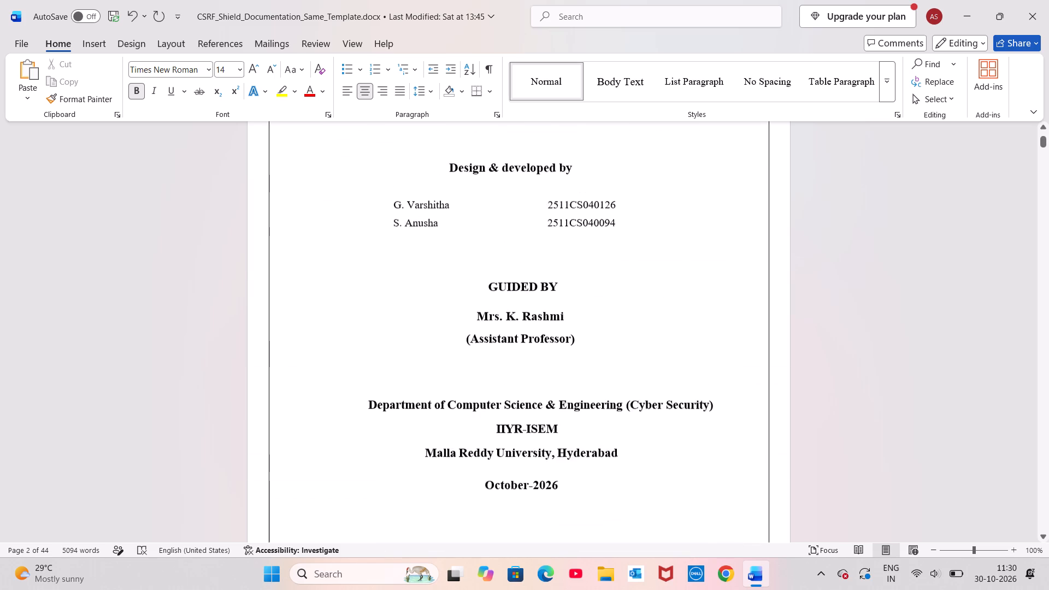
{"action": "scroll", "coordinate": [463, 234], "scroll_direction": "down", "scroll_amount": 2}
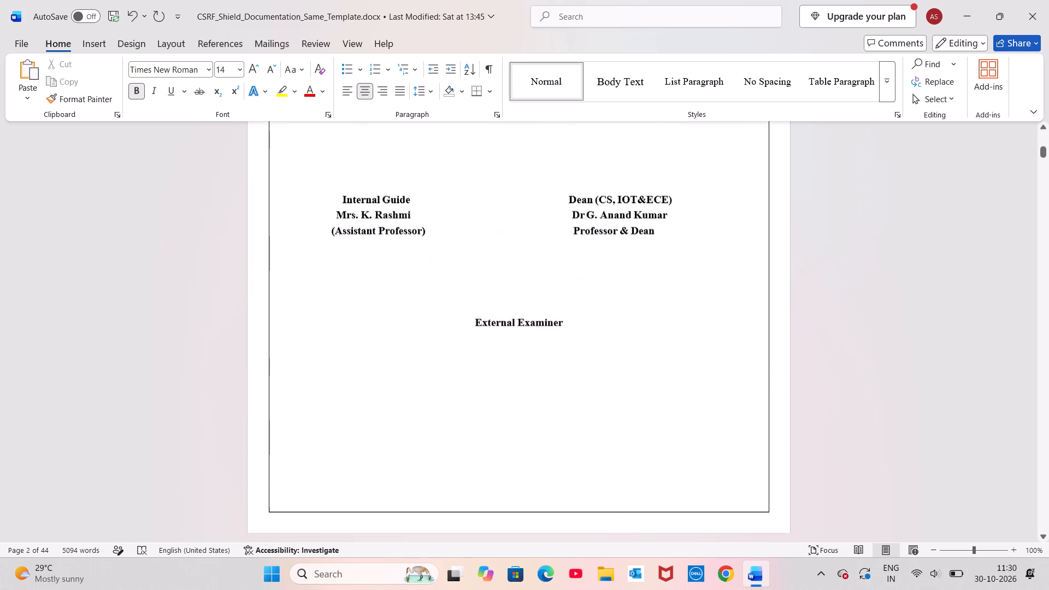
{"action": "scroll", "coordinate": [463, 234], "scroll_direction": "up", "scroll_amount": 1}
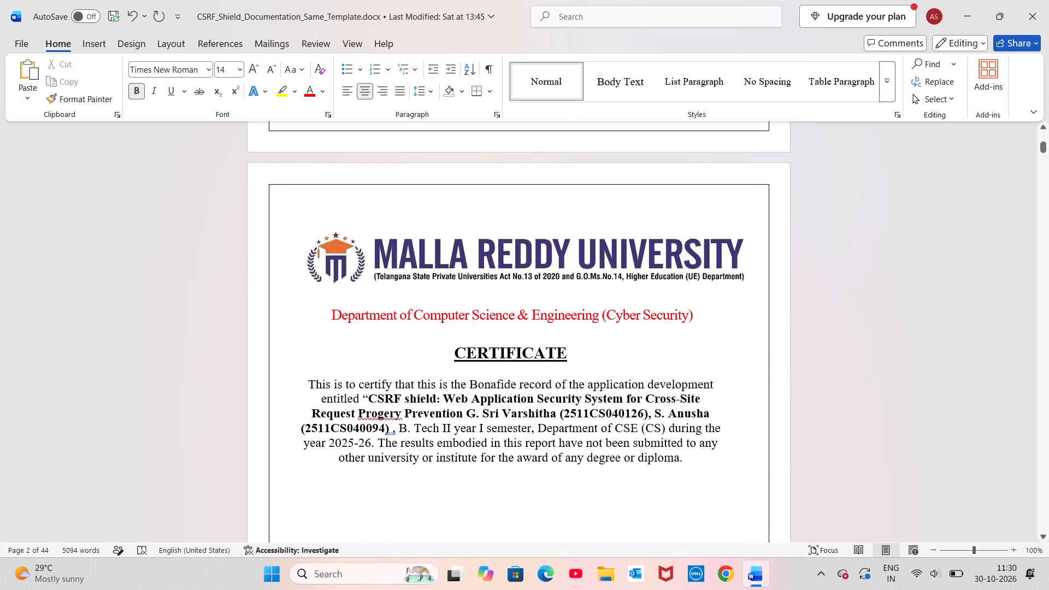
Correct the misspelled "Progery" in the certificate's project title to "Forgery".
{"action": "left_click", "coordinate": [364, 412]}
{"action": "key", "text": "BackSpace"}
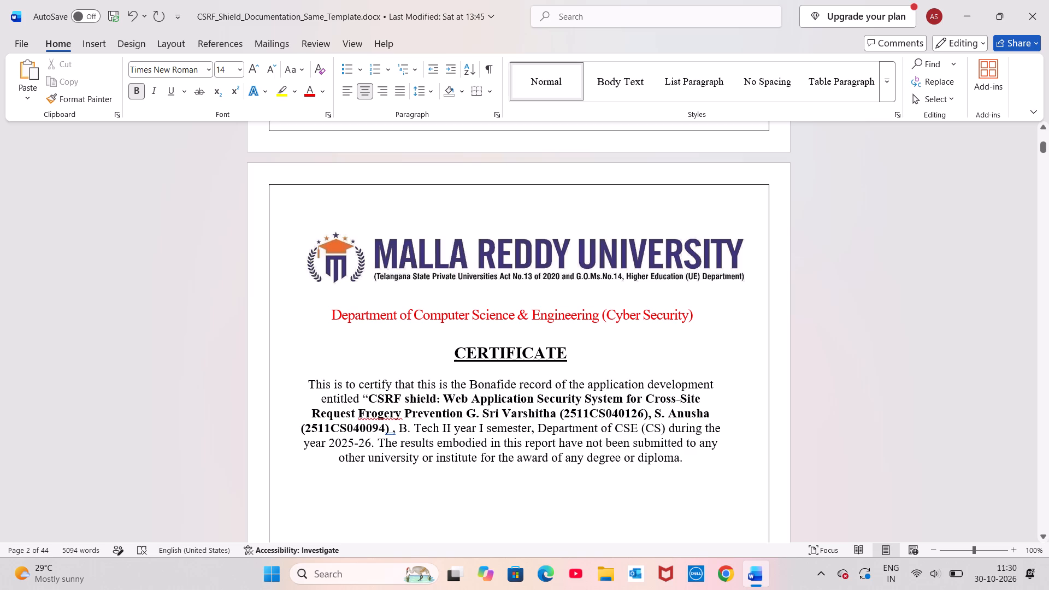
{"action": "left_click", "coordinate": [374, 413]}
{"action": "key", "text": "BackSpace"}
{"action": "key", "text": "BackSpace"}
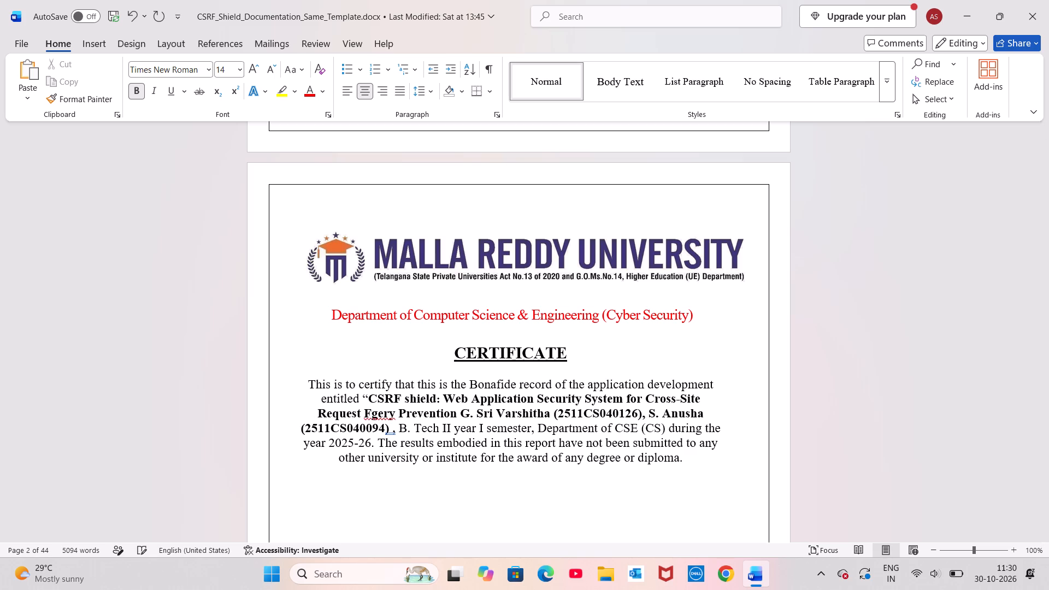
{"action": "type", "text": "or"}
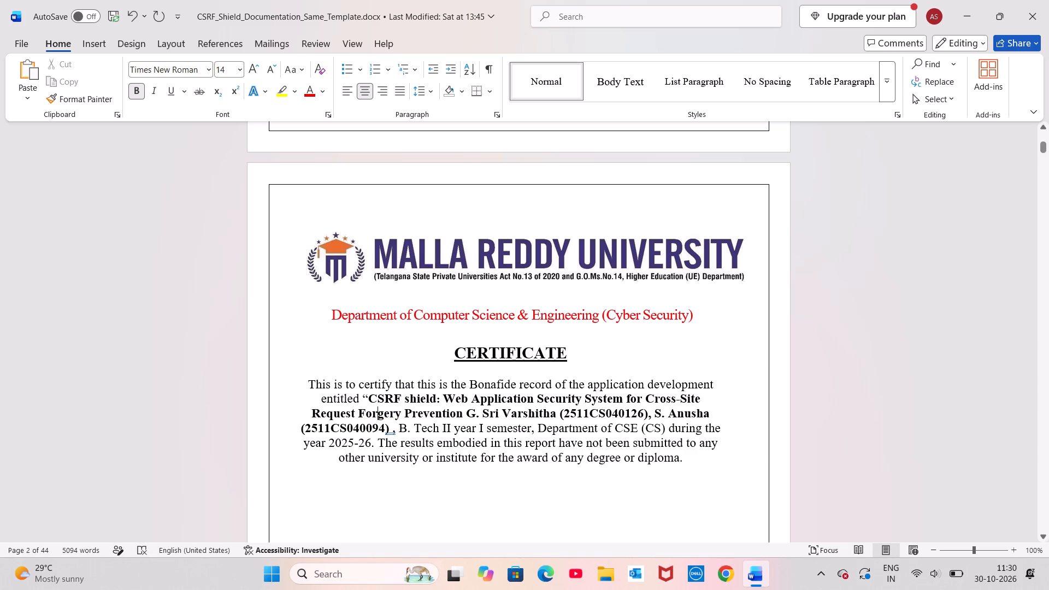
Add a closing double quotation mark after "Prevention", followed by "submitted by" before the student names in the certificate paragraph.
{"action": "left_click", "coordinate": [464, 414]}
{"action": "key", "text": "apostrophe"}
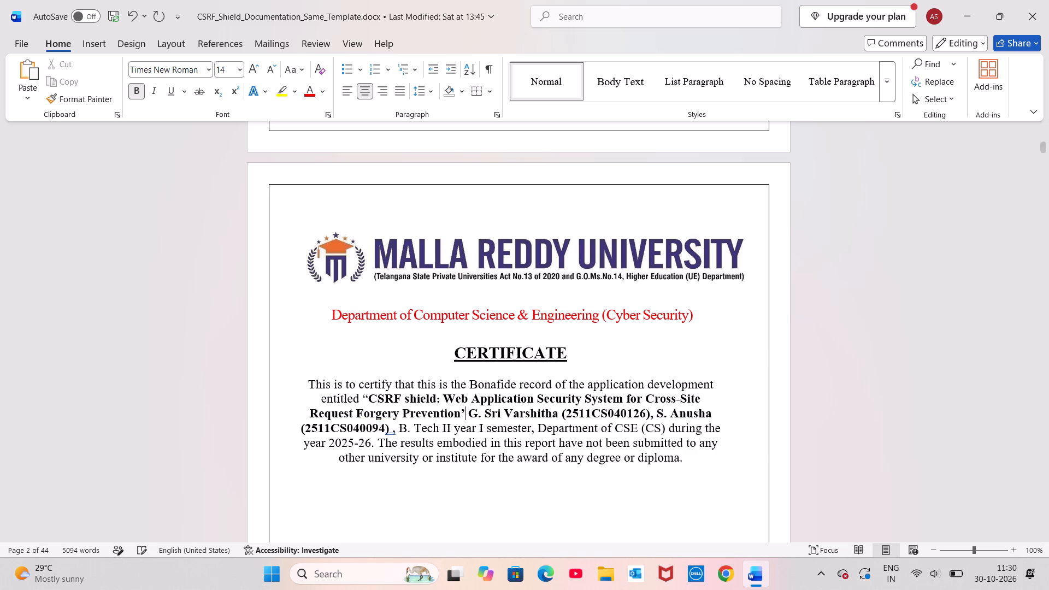
{"action": "key", "text": "BackSpace"}
{"action": "key", "text": "shift+quotedbl"}
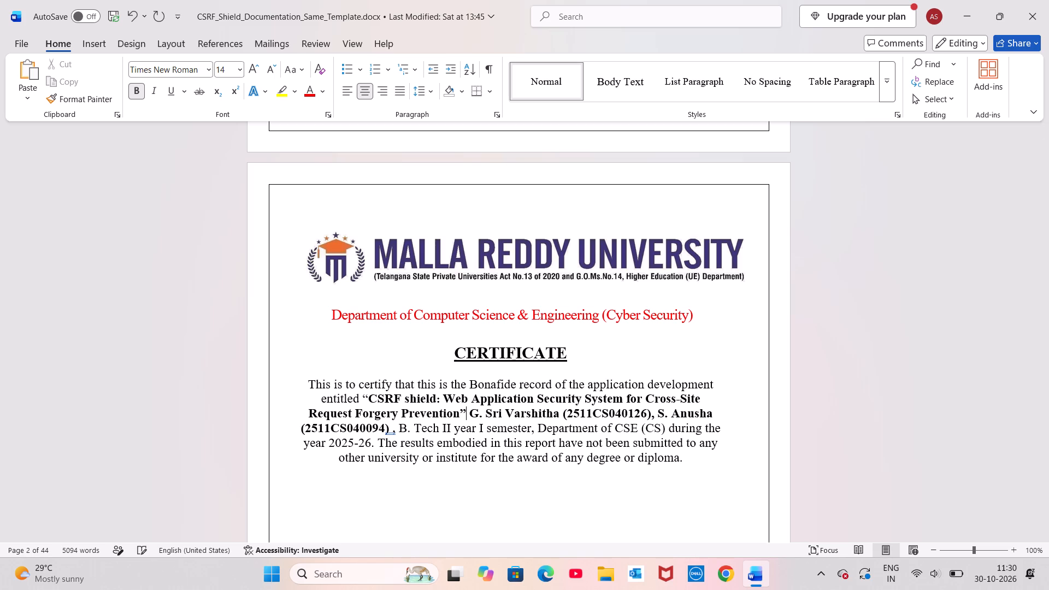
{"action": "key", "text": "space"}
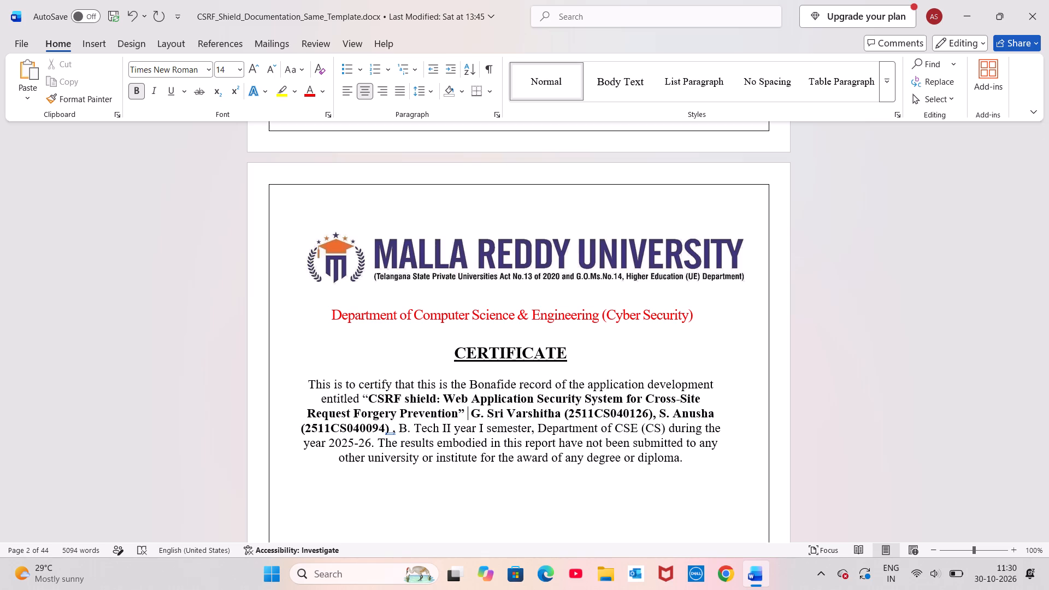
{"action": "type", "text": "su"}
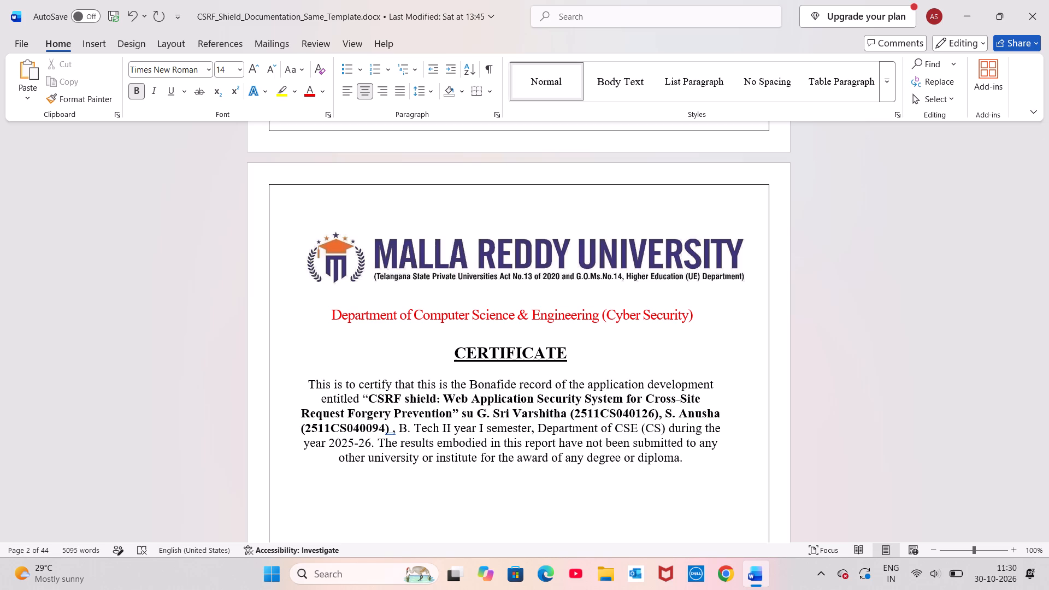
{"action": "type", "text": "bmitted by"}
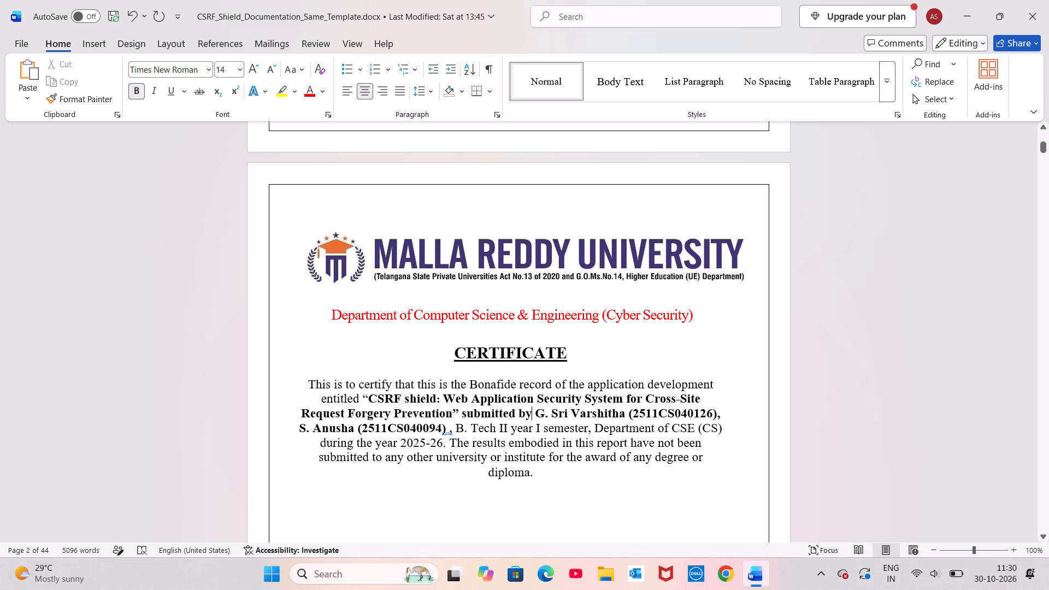
Remove the bold from "submitted by" in the certificate paragraph and set its font size to 12.
{"action": "left_click", "coordinate": [452, 409]}
{"action": "left_click_drag", "start_coordinate": [463, 412], "coordinate": [479, 412]}
{"action": "left_click_drag", "start_coordinate": [479, 412], "coordinate": [533, 416]}
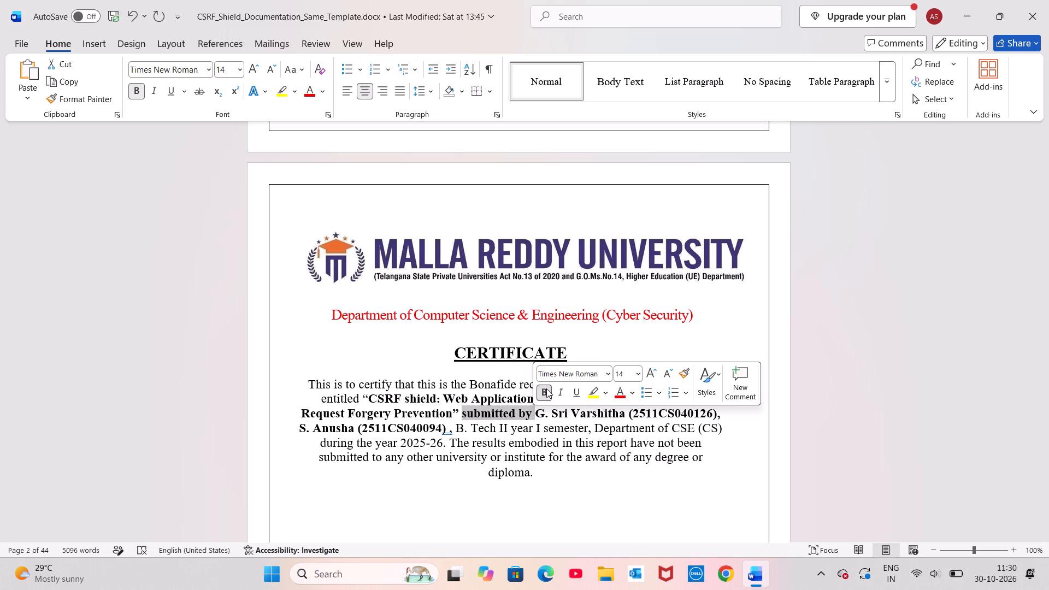
{"action": "left_click", "coordinate": [546, 388]}
{"action": "left_click", "coordinate": [636, 374]}
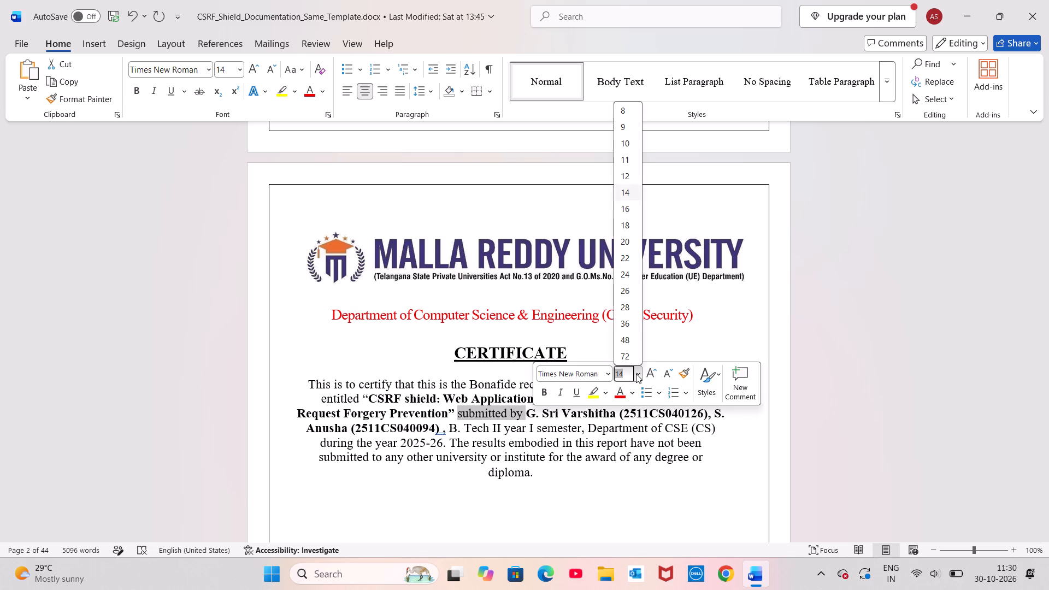
{"action": "left_click", "coordinate": [626, 177]}
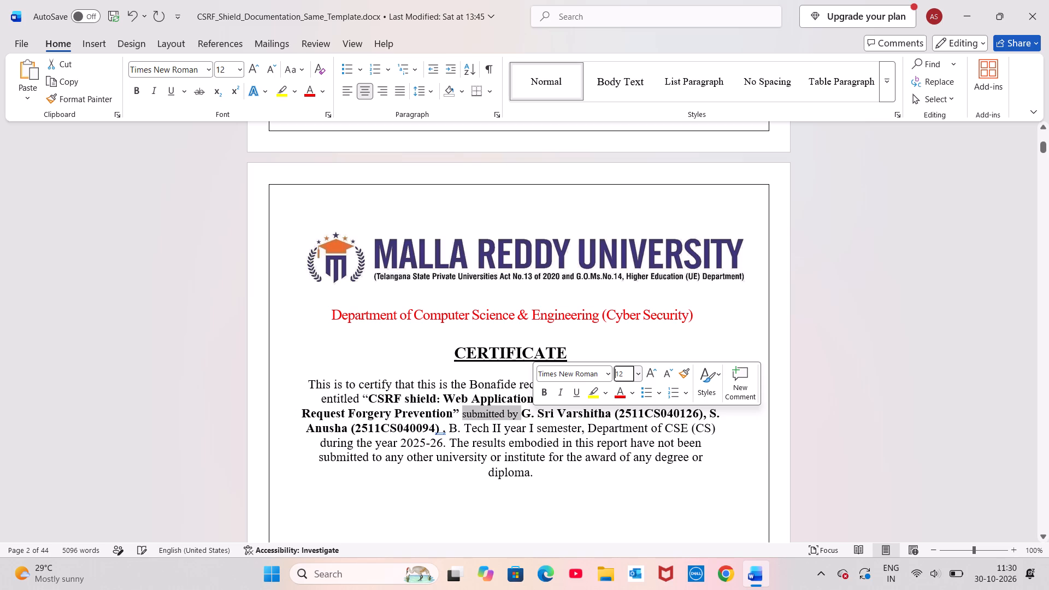
Make the opening quotation mark before "CSRF shield" in the certificate paragraph bold.
{"action": "left_click", "coordinate": [364, 394]}
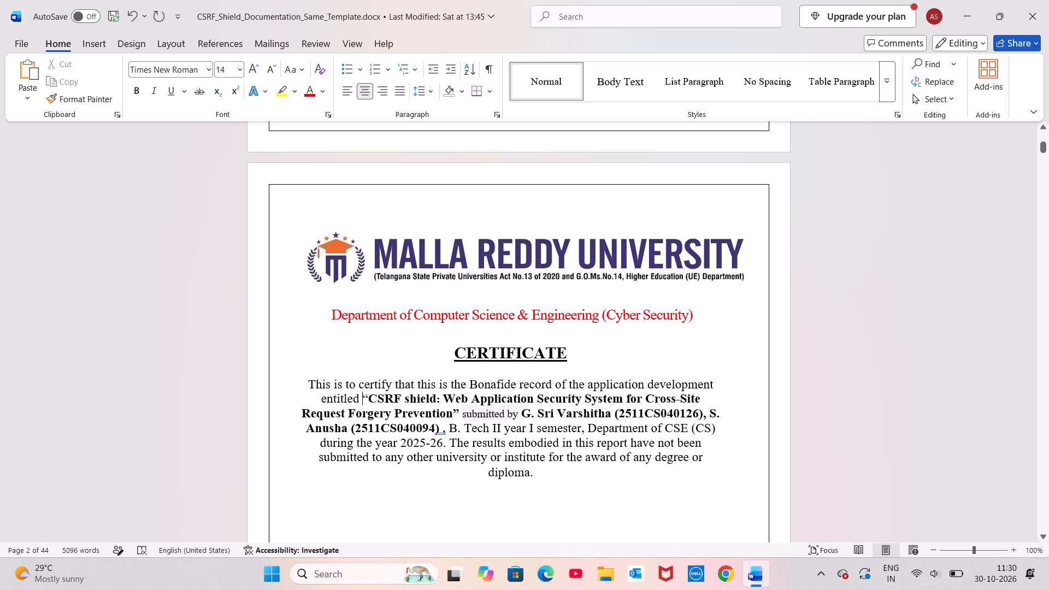
{"action": "left_click_drag", "start_coordinate": [361, 396], "coordinate": [366, 398]}
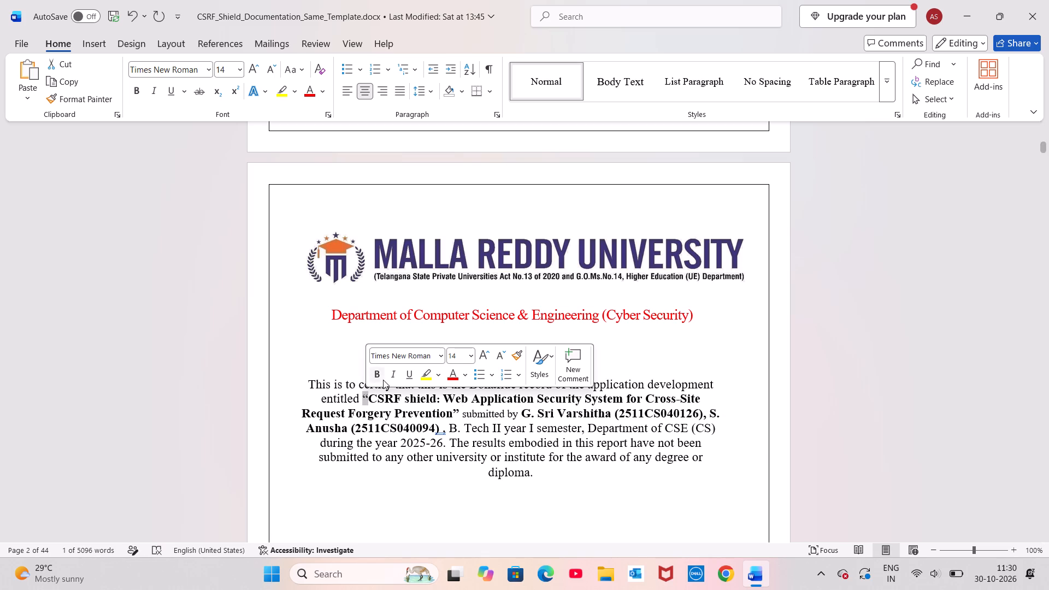
{"action": "left_click", "coordinate": [379, 374]}
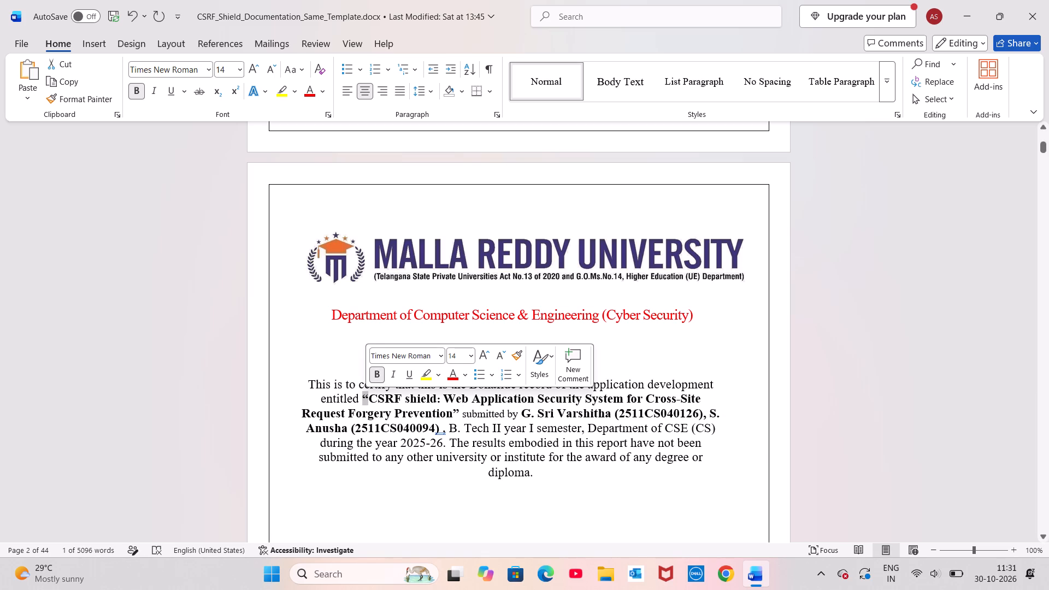
{"action": "left_click", "coordinate": [409, 276]}
Select the whole certificate paragraph, from "This is to certify" through the blank lines below "diploma.".
{"action": "scroll", "coordinate": [586, 417], "scroll_direction": "down", "scroll_amount": 1}
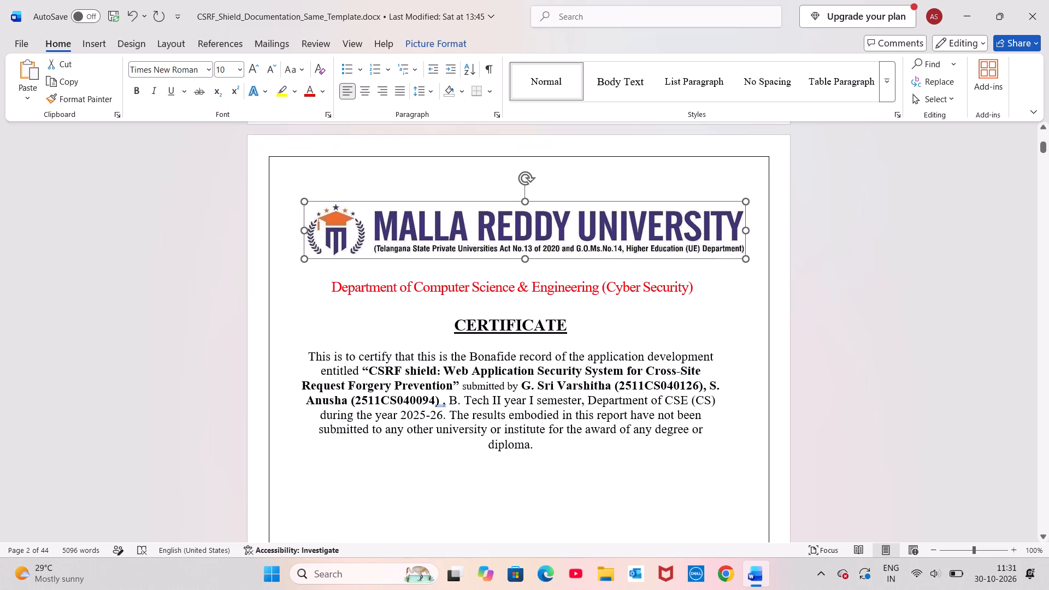
{"action": "left_click_drag", "start_coordinate": [308, 351], "coordinate": [641, 505]}
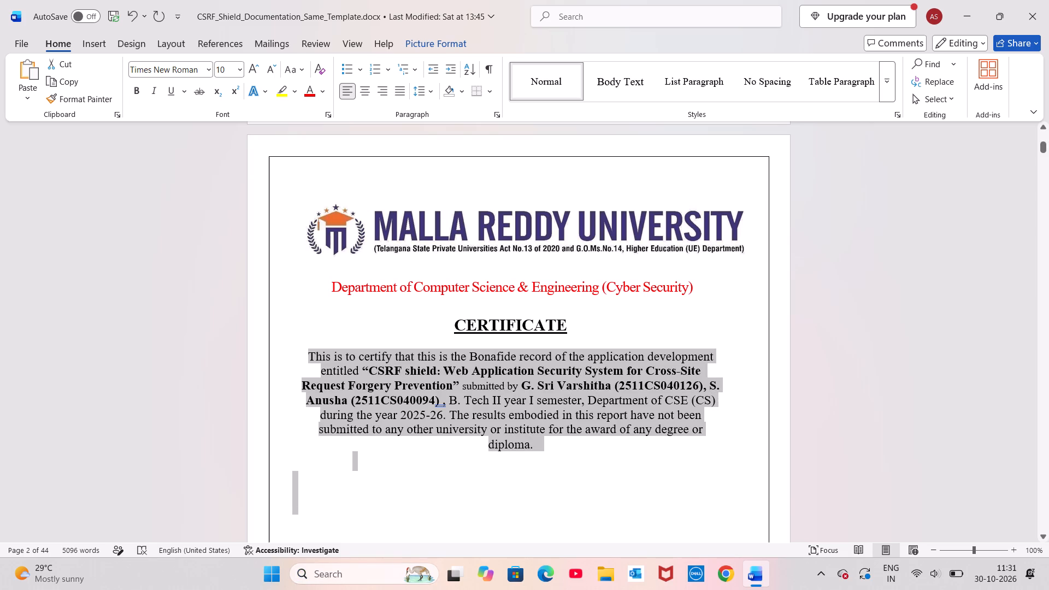
Justify the selected certificate paragraph.
{"action": "left_click_drag", "start_coordinate": [641, 505], "coordinate": [642, 505]}
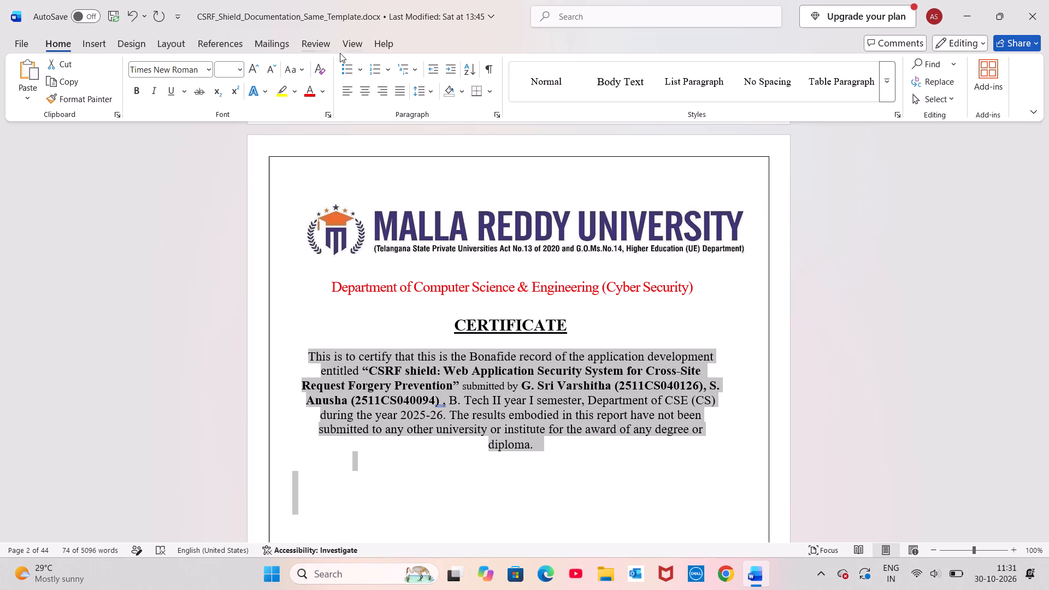
{"action": "left_click", "coordinate": [398, 87]}
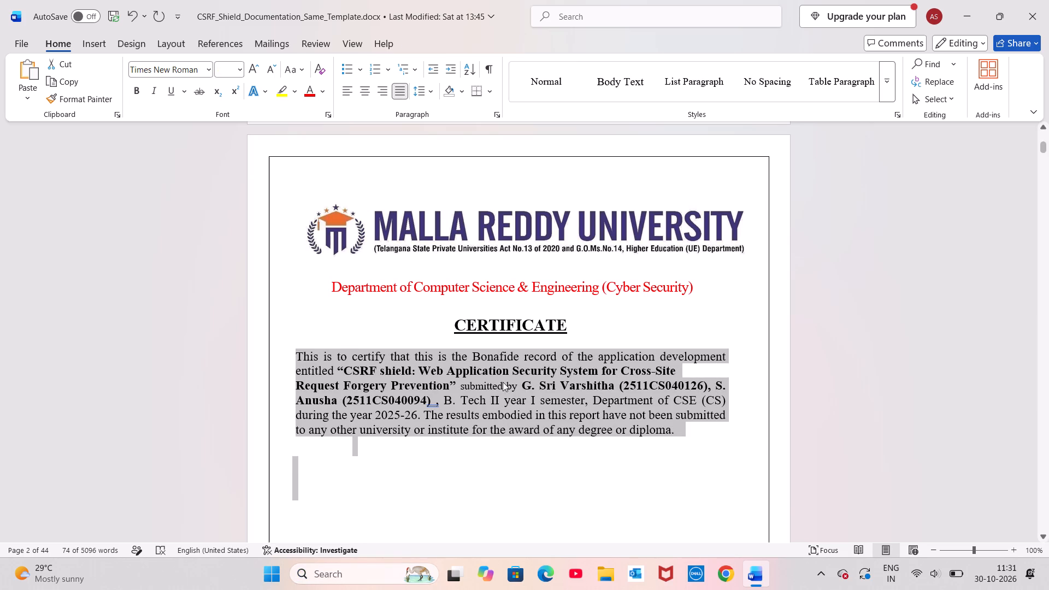
{"action": "left_click", "coordinate": [607, 498]}
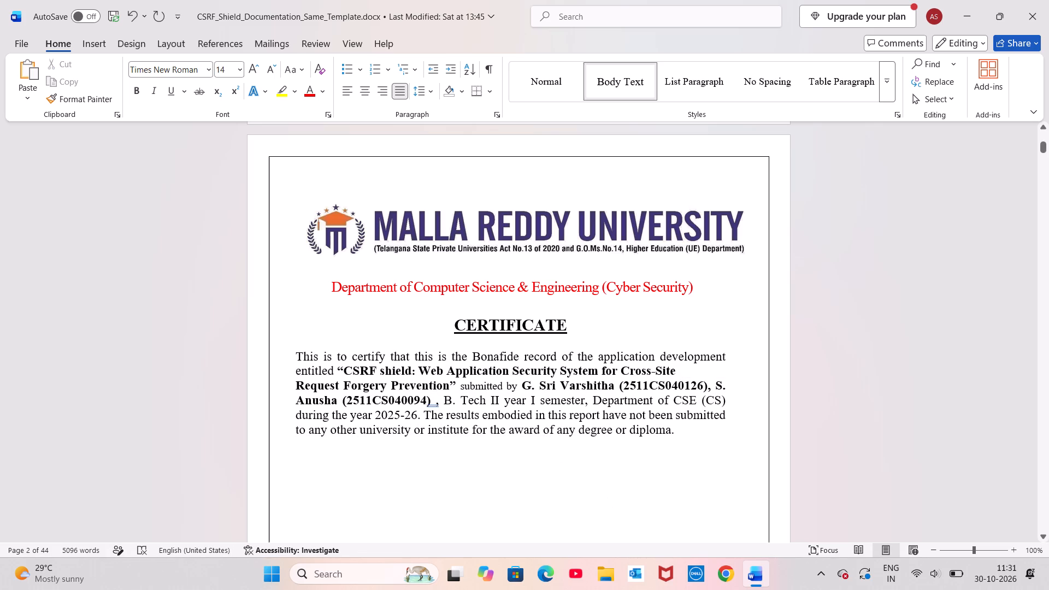
Remove the line break between "Cross-Site" and "Request" in the certificate's project title and separate the words with a single space.
{"action": "left_click", "coordinate": [686, 375]}
{"action": "key", "text": "BackSpace"}
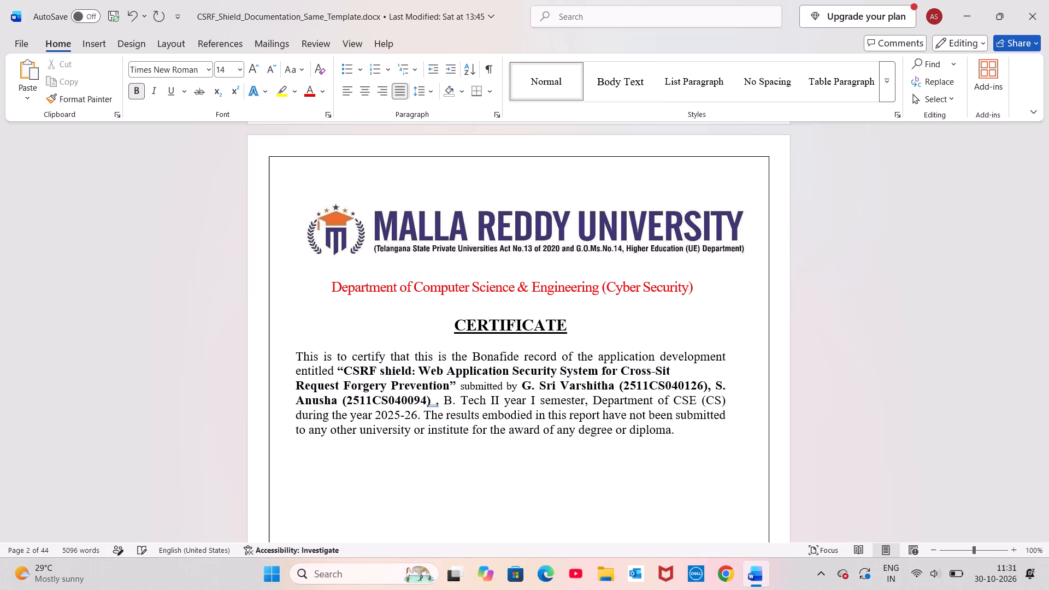
{"action": "key", "text": "e"}
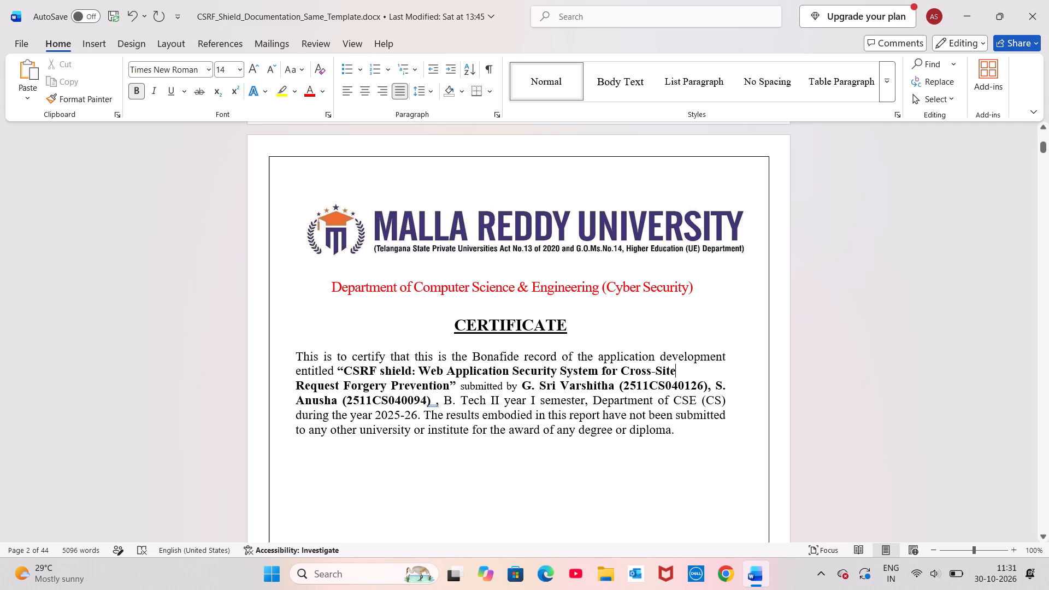
{"action": "left_click", "coordinate": [295, 383]}
{"action": "key", "text": "BackSpace"}
{"action": "key", "text": "BackSpace"}
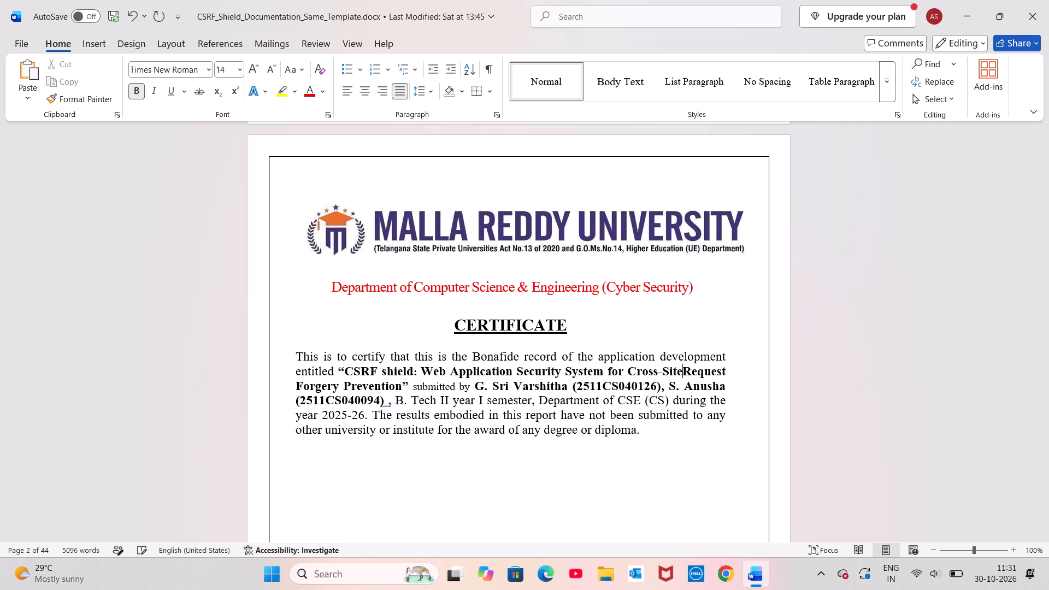
{"action": "key", "text": "BackSpace"}
{"action": "type", "text": "e"}
{"action": "key", "text": "space"}
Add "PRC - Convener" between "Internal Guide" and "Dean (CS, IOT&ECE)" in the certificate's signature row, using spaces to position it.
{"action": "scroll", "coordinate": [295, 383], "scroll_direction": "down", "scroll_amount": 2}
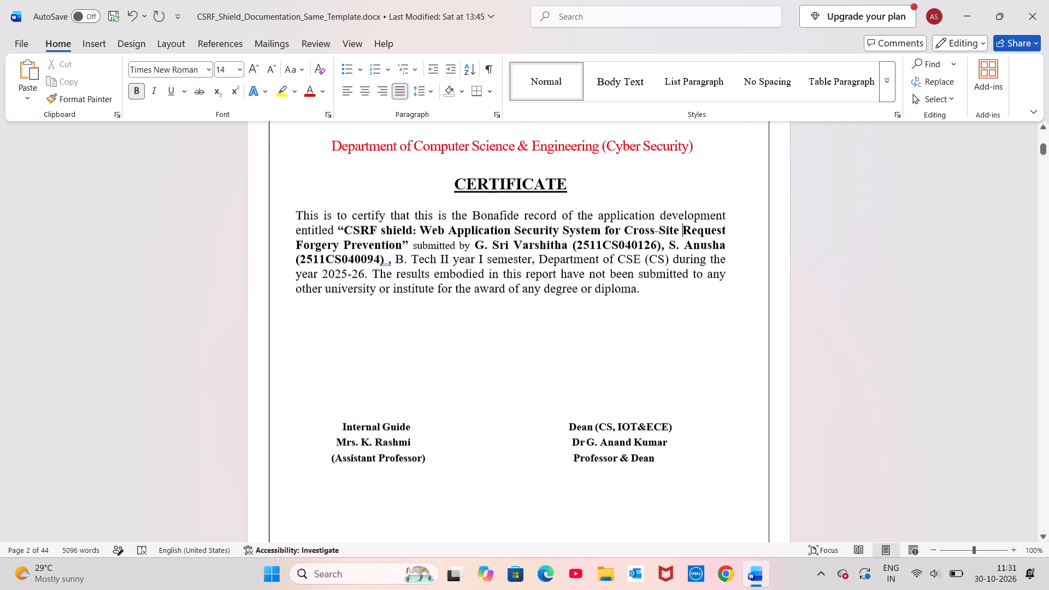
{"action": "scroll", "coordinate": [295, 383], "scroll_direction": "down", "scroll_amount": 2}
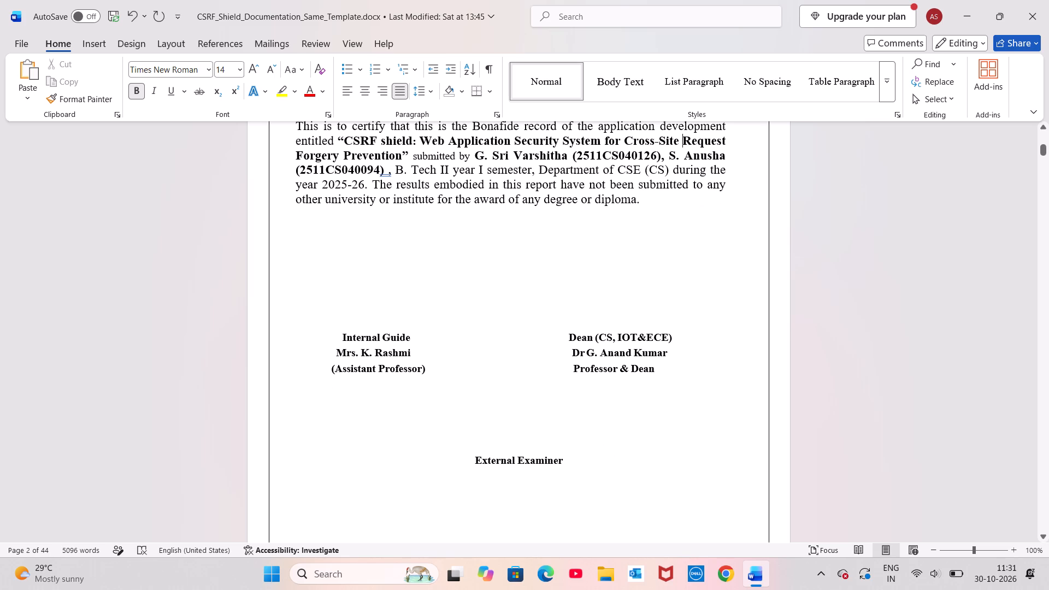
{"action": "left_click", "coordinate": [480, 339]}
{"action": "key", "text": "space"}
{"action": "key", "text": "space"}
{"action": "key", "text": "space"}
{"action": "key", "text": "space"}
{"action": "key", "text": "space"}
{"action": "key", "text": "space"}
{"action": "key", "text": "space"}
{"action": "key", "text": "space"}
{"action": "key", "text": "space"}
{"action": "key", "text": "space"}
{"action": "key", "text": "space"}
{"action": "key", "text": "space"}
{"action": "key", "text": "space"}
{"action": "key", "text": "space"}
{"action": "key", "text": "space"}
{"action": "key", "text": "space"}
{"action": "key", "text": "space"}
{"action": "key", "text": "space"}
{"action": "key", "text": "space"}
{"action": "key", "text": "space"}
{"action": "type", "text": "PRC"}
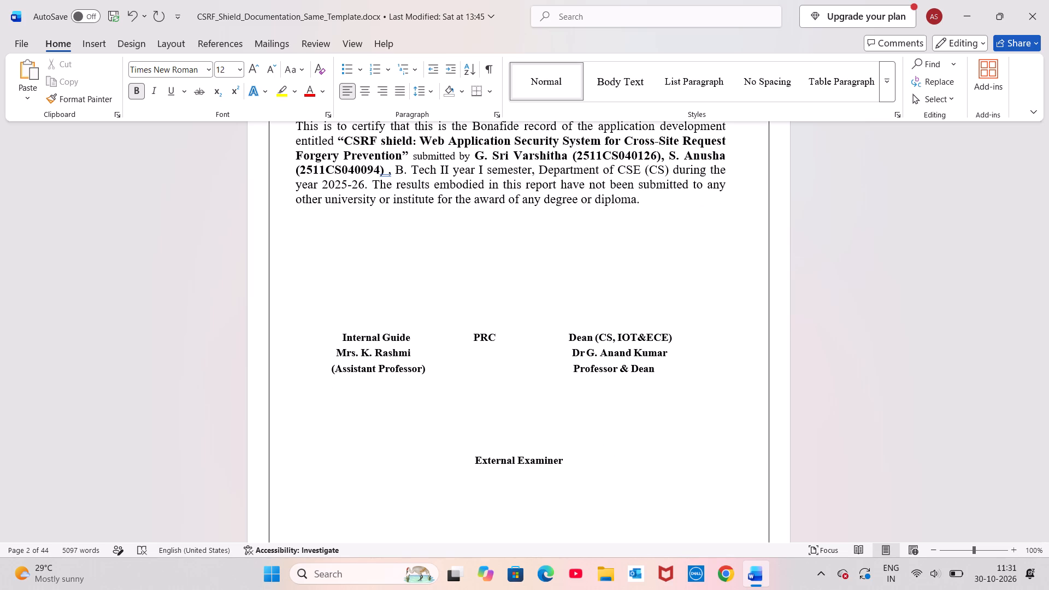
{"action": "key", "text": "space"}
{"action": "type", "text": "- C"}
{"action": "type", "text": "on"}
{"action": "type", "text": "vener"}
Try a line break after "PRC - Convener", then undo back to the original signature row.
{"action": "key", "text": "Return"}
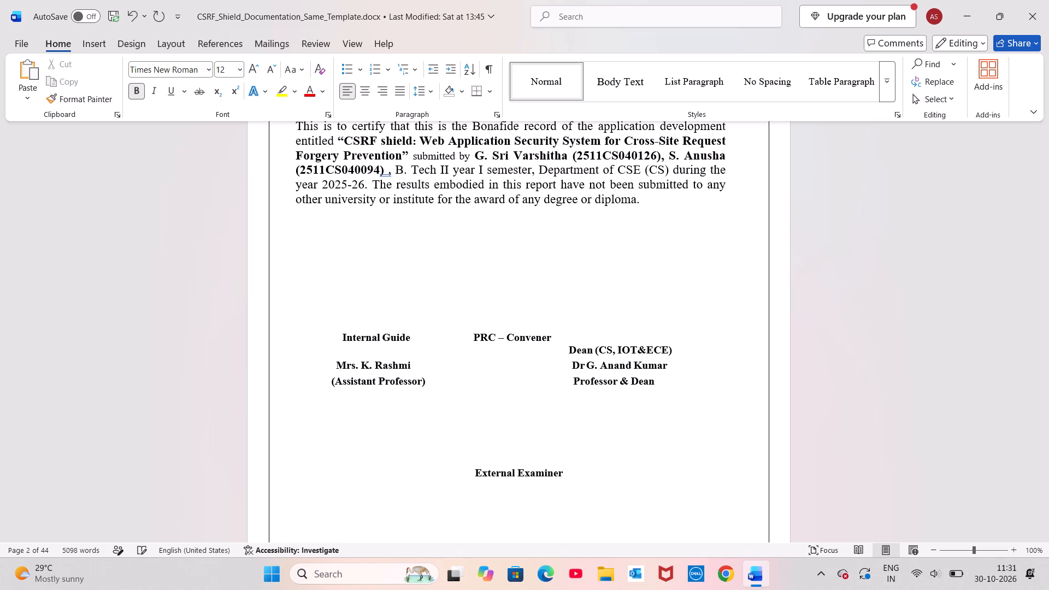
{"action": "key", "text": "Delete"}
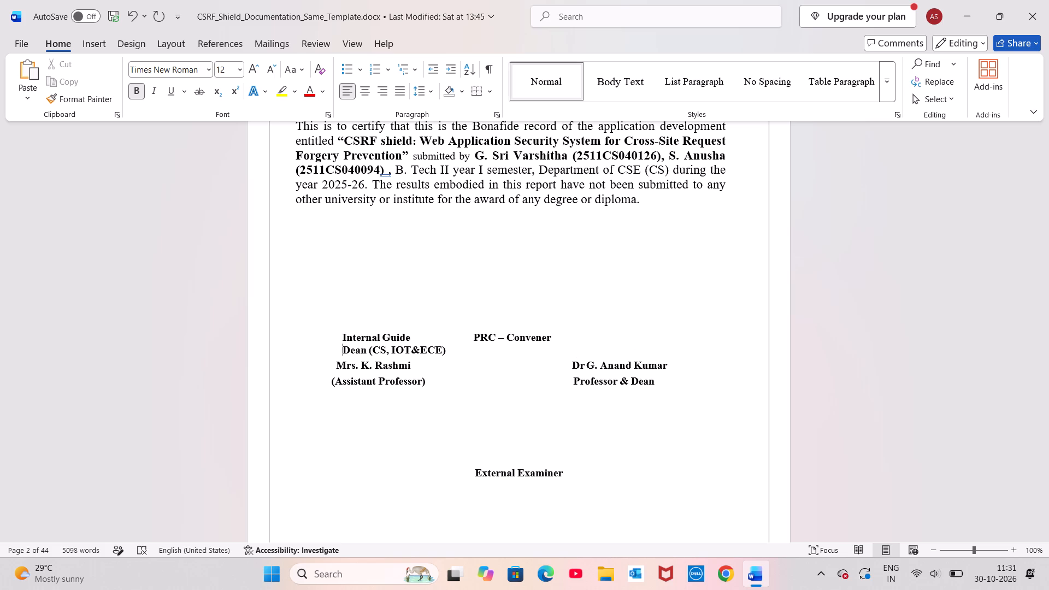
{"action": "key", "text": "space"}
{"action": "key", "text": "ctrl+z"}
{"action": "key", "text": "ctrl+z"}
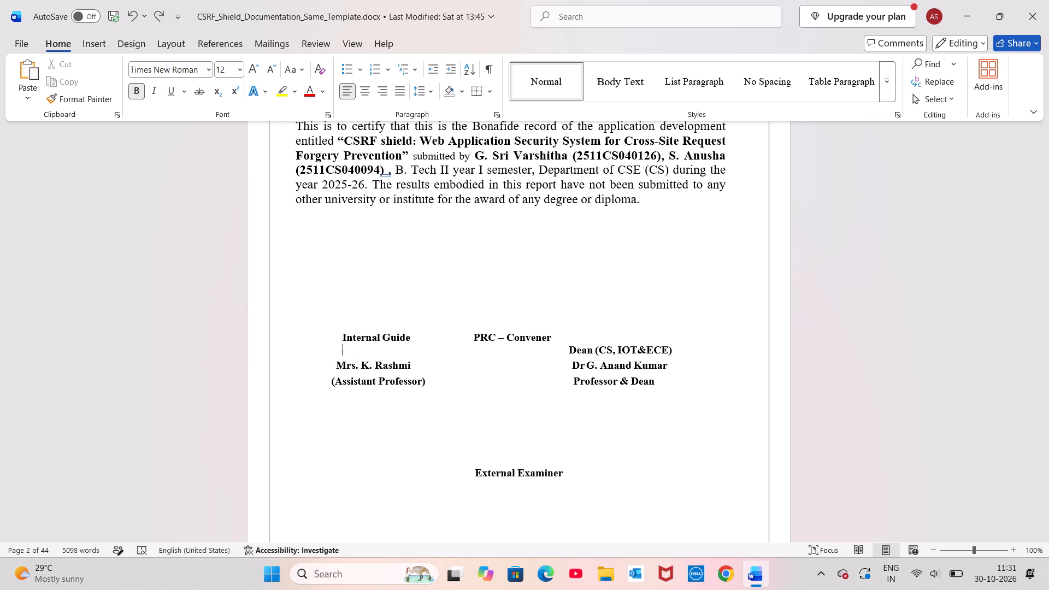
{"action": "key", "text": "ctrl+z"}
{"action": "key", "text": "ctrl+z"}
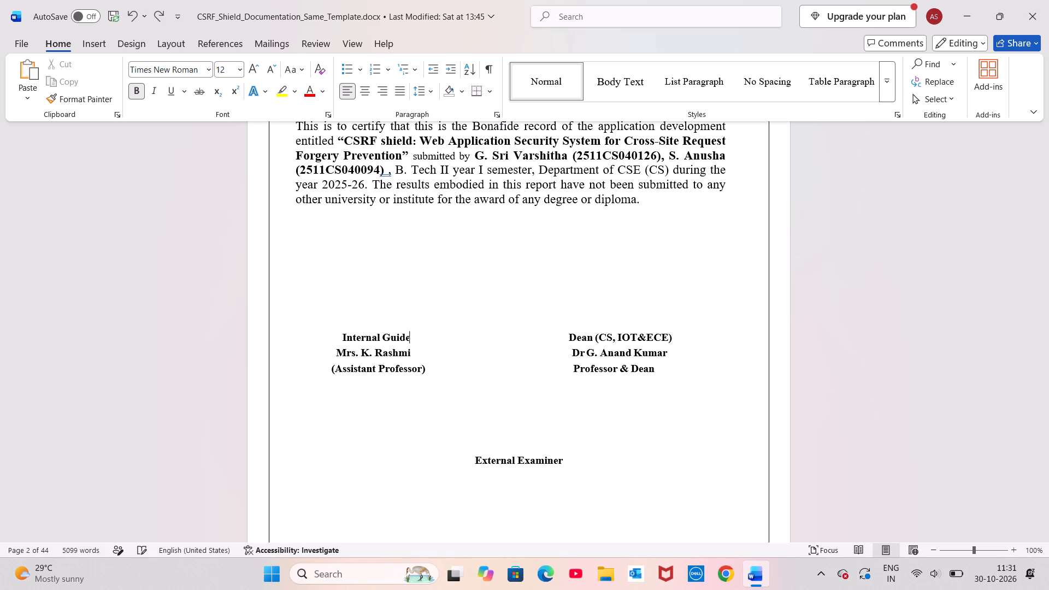
Enter "PRC - Convener" midway between "Internal Guide" and "Dean (CS, IOT&ECE)" in the certificate's signature row, padding with spaces.
{"action": "left_click", "coordinate": [468, 334]}
{"action": "key", "text": "space"}
{"action": "key", "text": "space"}
{"action": "key", "text": "space"}
{"action": "key", "text": "space"}
{"action": "key", "text": "space"}
{"action": "key", "text": "space"}
{"action": "key", "text": "space"}
{"action": "key", "text": "space"}
{"action": "key", "text": "space"}
{"action": "key", "text": "space"}
{"action": "key", "text": "space"}
{"action": "key", "text": "space"}
{"action": "key", "text": "space"}
{"action": "key", "text": "space"}
{"action": "key", "text": "space"}
{"action": "key", "text": "space"}
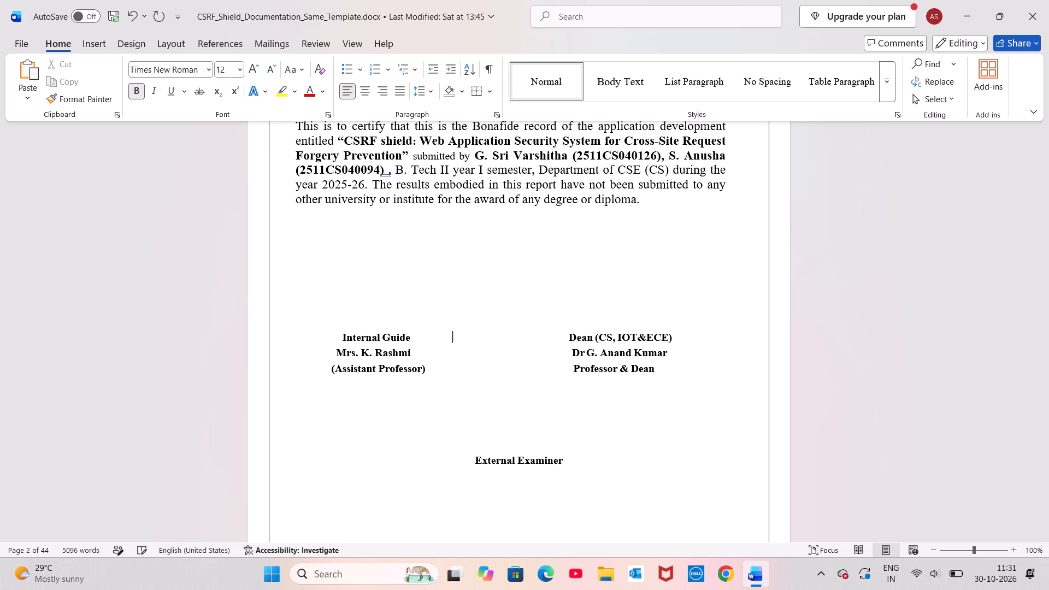
{"action": "key", "text": "space"}
{"action": "key", "text": "space"}
{"action": "key", "text": "space"}
{"action": "key", "text": "space"}
{"action": "type", "text": "PRC - C"}
{"action": "type", "text": "onvener"}
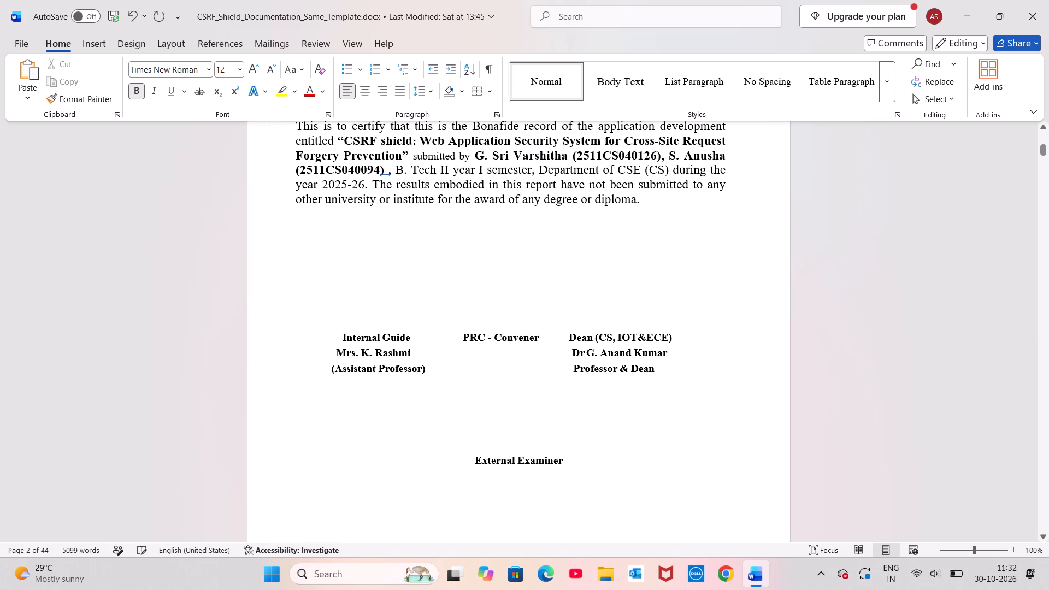
Enter the convener's name with the title "Dr." beneath "PRC - Convener" and centre it under that heading with spaces.
{"action": "left_click", "coordinate": [464, 352]}
{"action": "key", "text": "space"}
{"action": "key", "text": "space"}
{"action": "key", "text": "space"}
{"action": "key", "text": "space"}
{"action": "key", "text": "space"}
{"action": "key", "text": "space"}
{"action": "key", "text": "space"}
{"action": "key", "text": "space"}
{"action": "key", "text": "space"}
{"action": "key", "text": "space"}
{"action": "key", "text": "space"}
{"action": "key", "text": "space"}
{"action": "key", "text": "space"}
{"action": "key", "text": "space"}
{"action": "key", "text": "space"}
{"action": "key", "text": "space"}
{"action": "key", "text": "space"}
{"action": "key", "text": "space"}
{"action": "key", "text": "space"}
{"action": "key", "text": "period"}
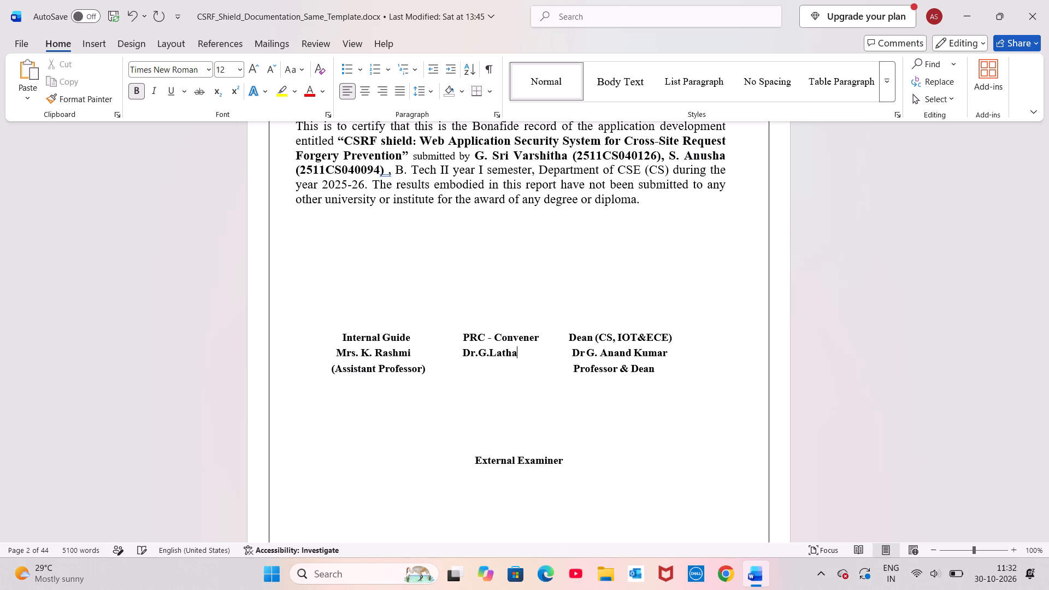
{"action": "left_click", "coordinate": [459, 352]}
{"action": "key", "text": "space"}
{"action": "key", "text": "space"}
{"action": "key", "text": "space"}
{"action": "key", "text": "space"}
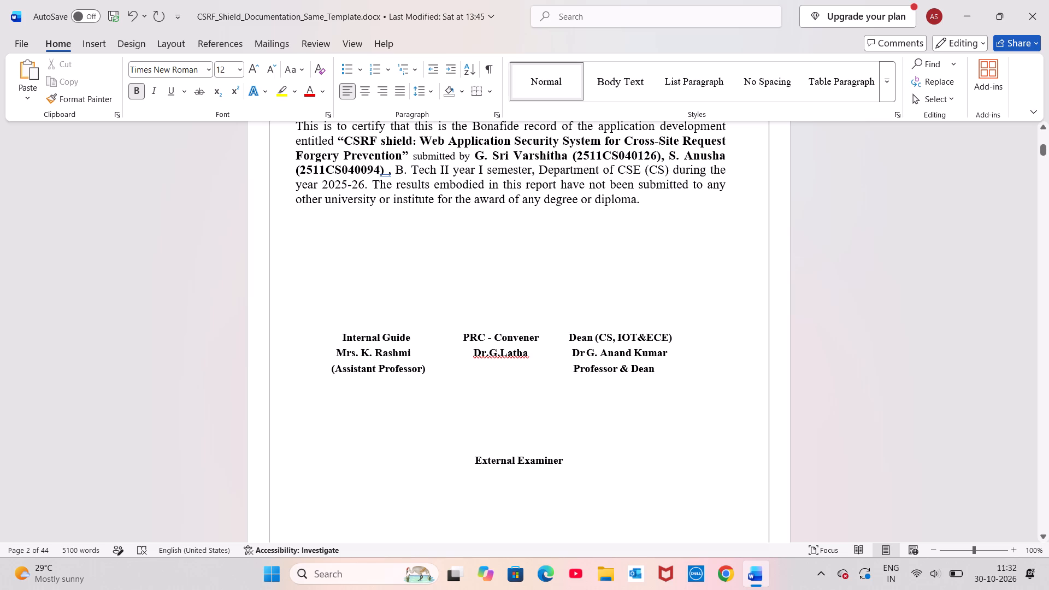
Justify the three-line signature block containing the internal guide, PRC convener and dean.
{"action": "left_click_drag", "start_coordinate": [338, 332], "coordinate": [605, 364]}
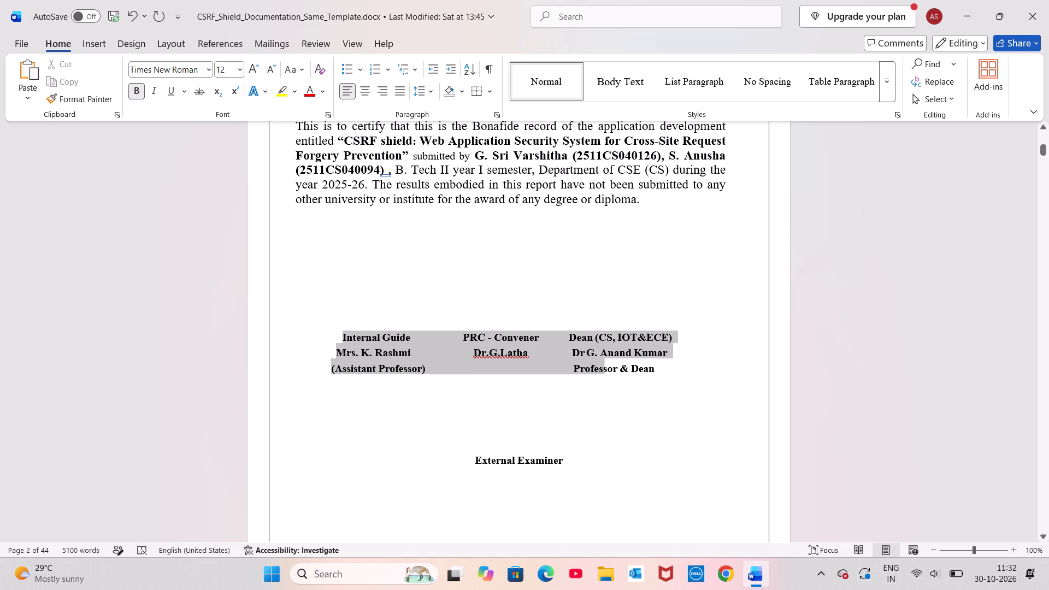
{"action": "left_click_drag", "start_coordinate": [605, 364], "coordinate": [683, 379]}
{"action": "left_click", "coordinate": [402, 90]}
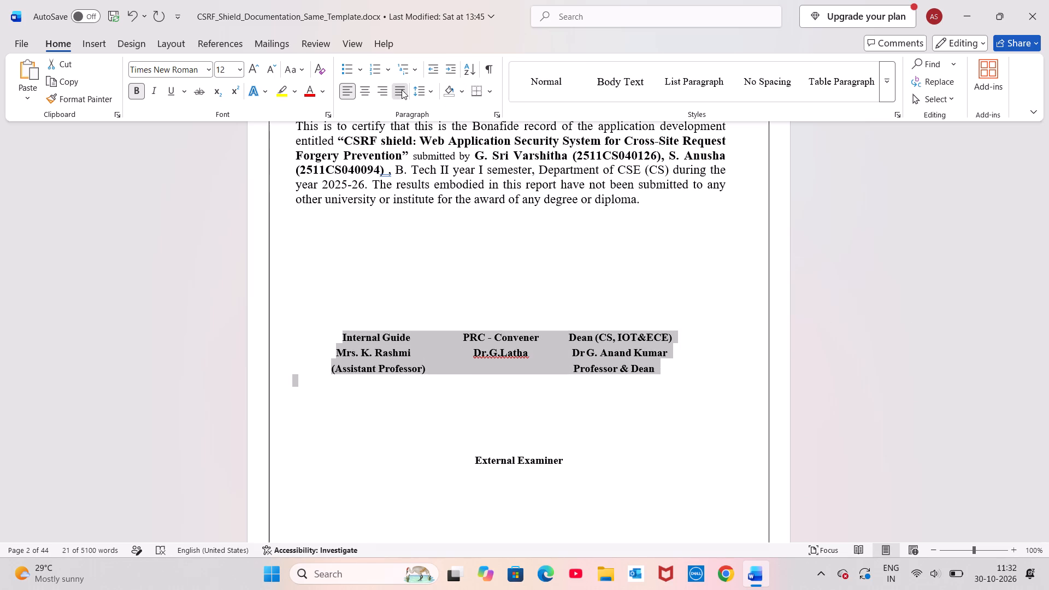
{"action": "double_click", "coordinate": [402, 90]}
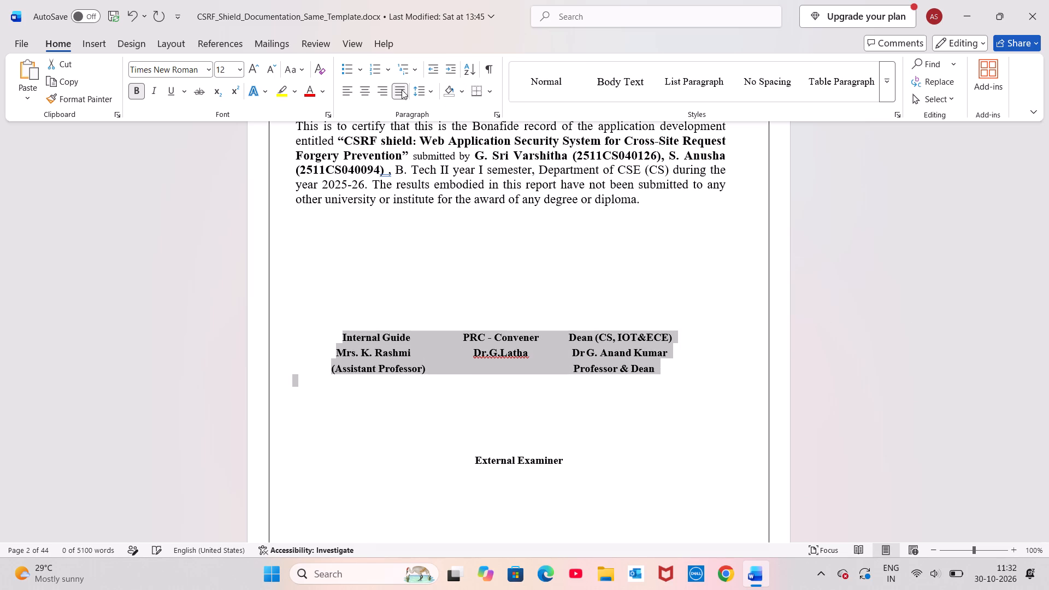
{"action": "left_click", "coordinate": [408, 93]}
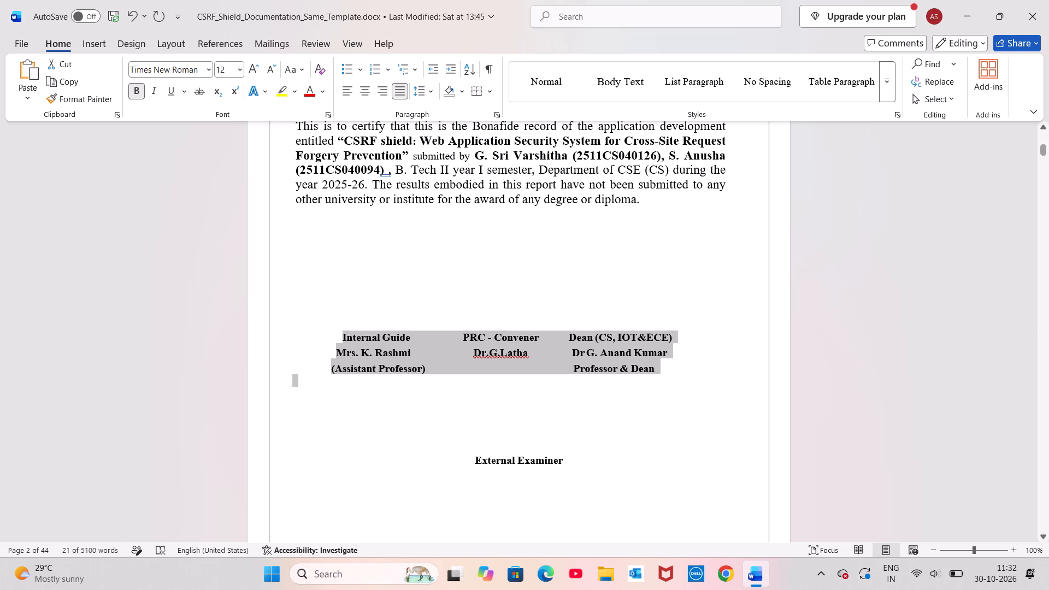
{"action": "left_click", "coordinate": [798, 259]}
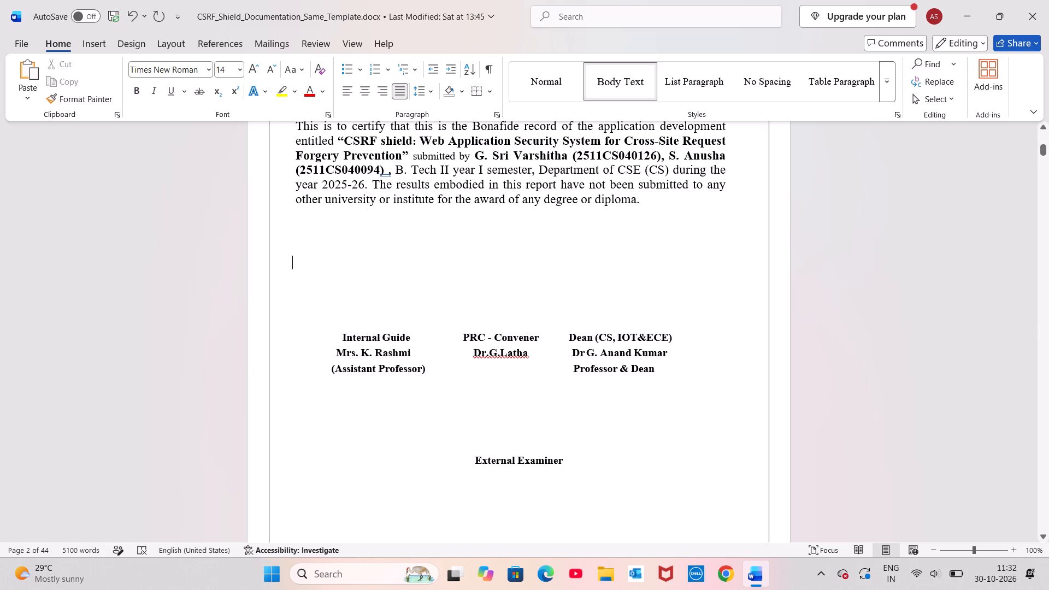
Change "External Examiner" from centred to left-aligned and indent it with spaces so it sits below the convener's column.
{"action": "left_click", "coordinate": [471, 465]}
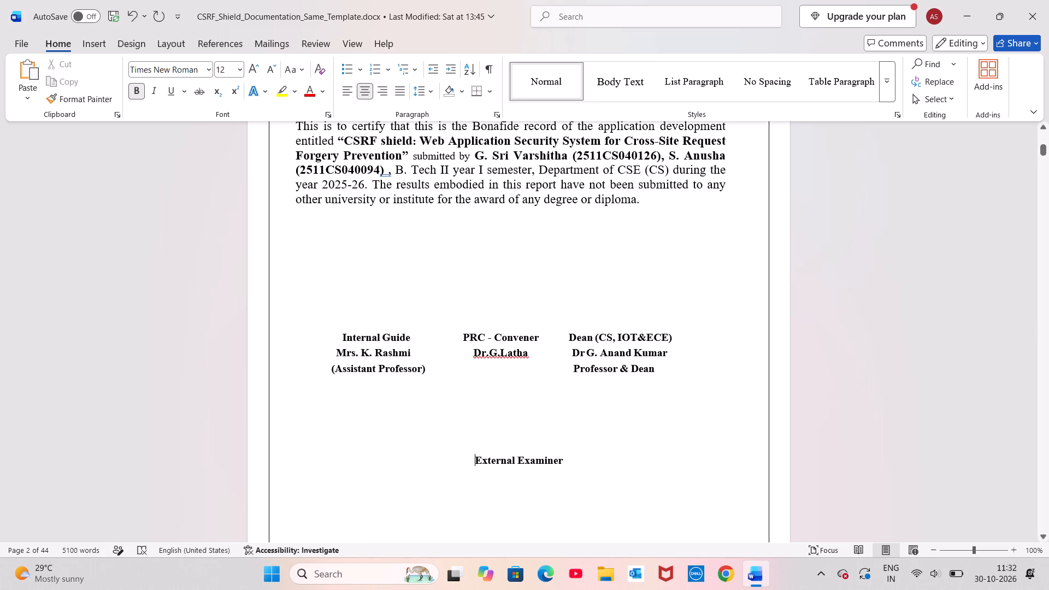
{"action": "key", "text": "BackSpace"}
{"action": "key", "text": "space"}
{"action": "key", "text": "space"}
{"action": "key", "text": "space"}
{"action": "key", "text": "space"}
{"action": "key", "text": "space"}
{"action": "key", "text": "space"}
{"action": "key", "text": "space"}
{"action": "key", "text": "space"}
{"action": "key", "text": "space"}
{"action": "key", "text": "space"}
{"action": "key", "text": "space"}
{"action": "key", "text": "space"}
{"action": "key", "text": "space"}
{"action": "key", "text": "space"}
{"action": "key", "text": "space"}
{"action": "key", "text": "space"}
{"action": "key", "text": "space"}
{"action": "key", "text": "space"}
{"action": "key", "text": "space"}
{"action": "key", "text": "space"}
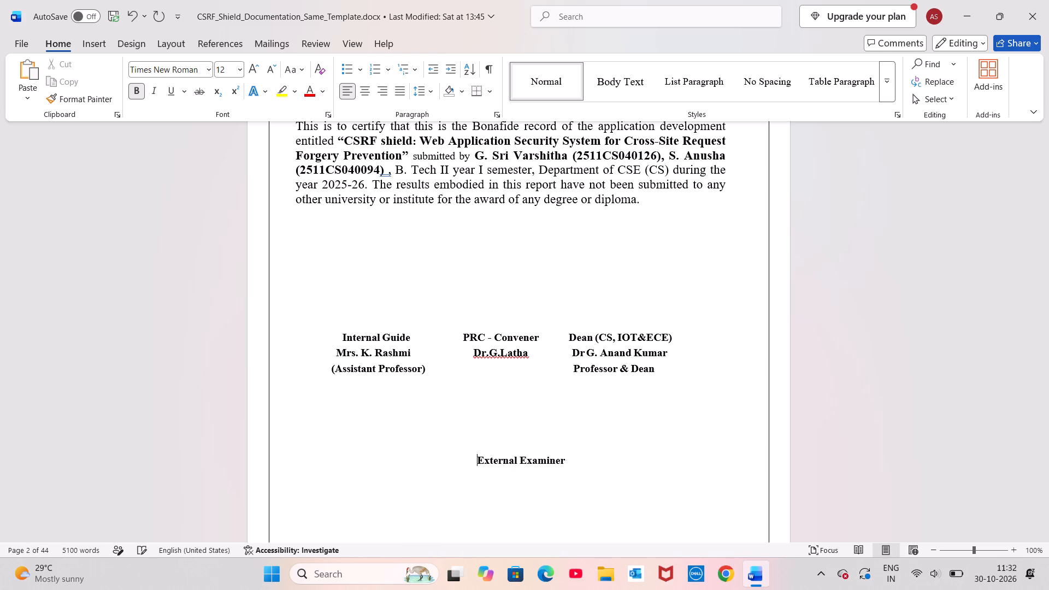
{"action": "key", "text": "BackSpace"}
{"action": "key", "text": "BackSpace"}
{"action": "scroll", "coordinate": [471, 467], "scroll_direction": "up", "scroll_amount": 2}
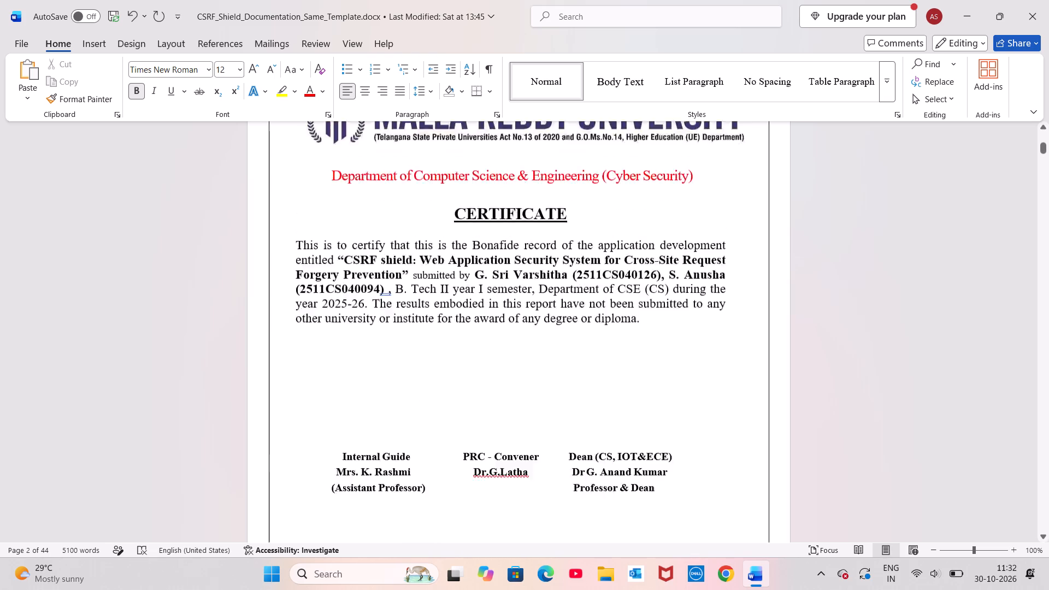
Review the cover page, the certificate's signature block and the declaration page of the report.
{"action": "scroll", "coordinate": [471, 467], "scroll_direction": "up", "scroll_amount": 6}
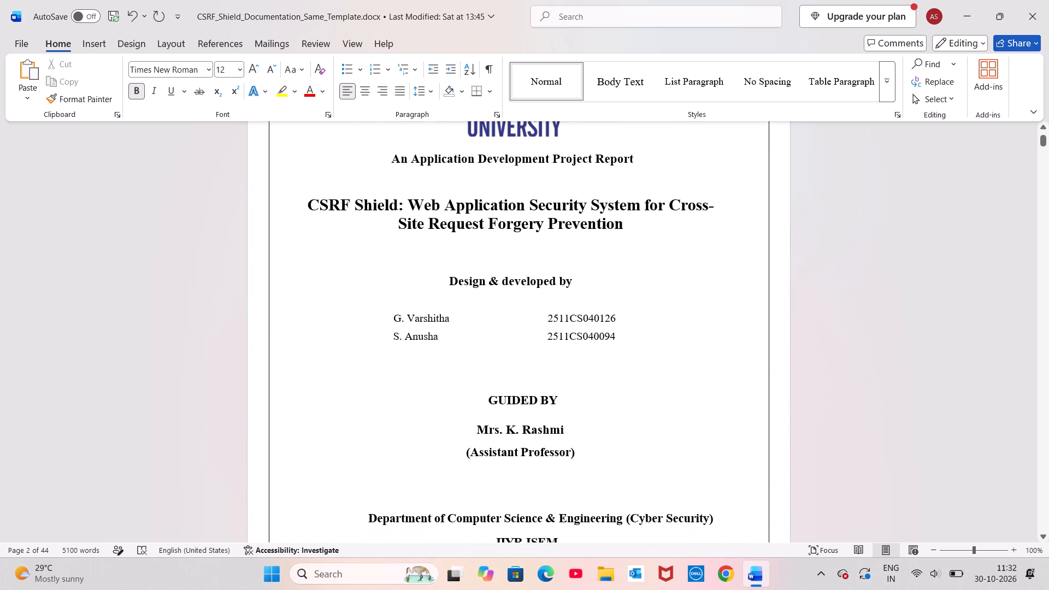
{"action": "scroll", "coordinate": [471, 467], "scroll_direction": "up", "scroll_amount": 1}
{"action": "scroll", "coordinate": [471, 467], "scroll_direction": "down", "scroll_amount": 5}
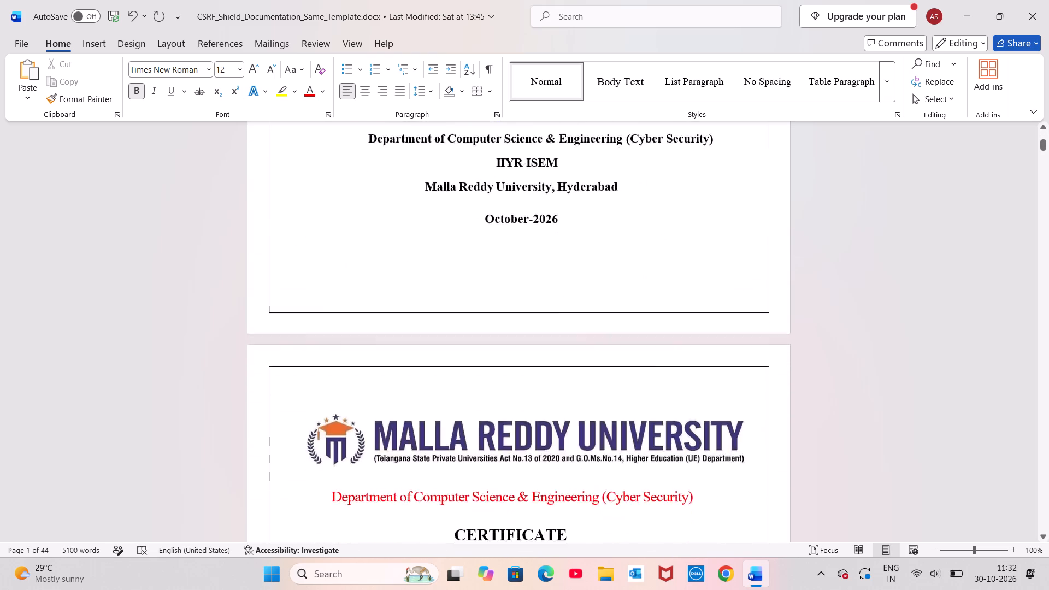
{"action": "scroll", "coordinate": [471, 467], "scroll_direction": "down", "scroll_amount": 5}
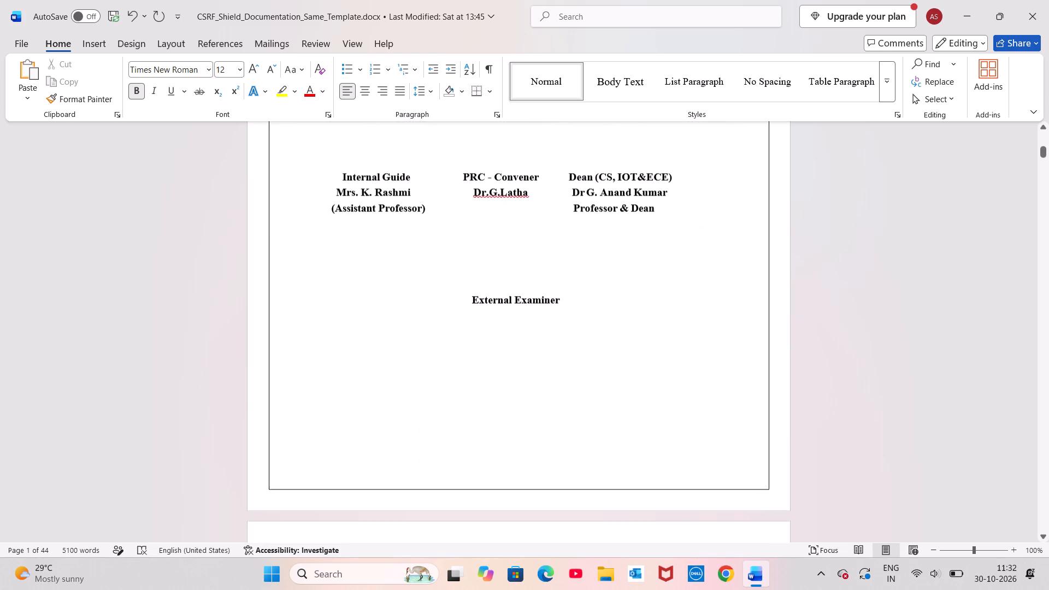
{"action": "scroll", "coordinate": [471, 467], "scroll_direction": "down", "scroll_amount": 3}
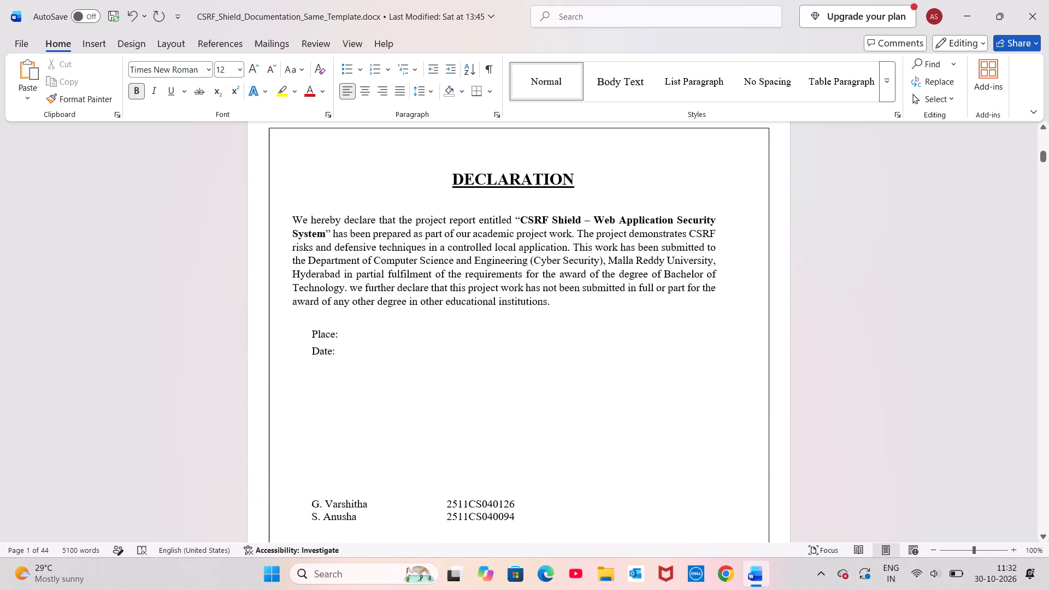
{"action": "scroll", "coordinate": [471, 467], "scroll_direction": "down", "scroll_amount": 1}
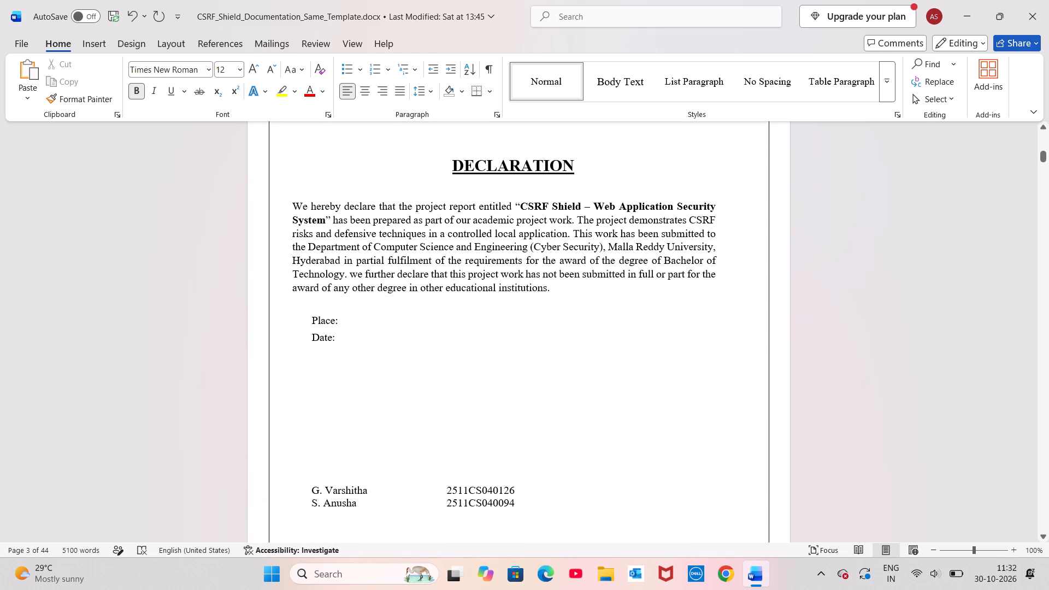
{"action": "scroll", "coordinate": [471, 467], "scroll_direction": "down", "scroll_amount": 1}
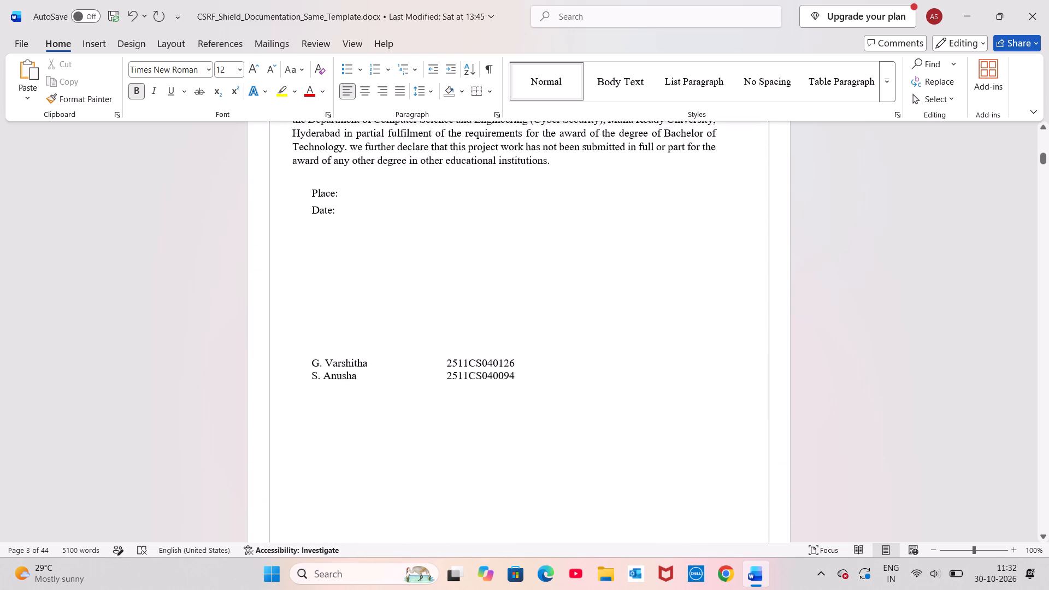
{"action": "scroll", "coordinate": [471, 467], "scroll_direction": "down", "scroll_amount": 1}
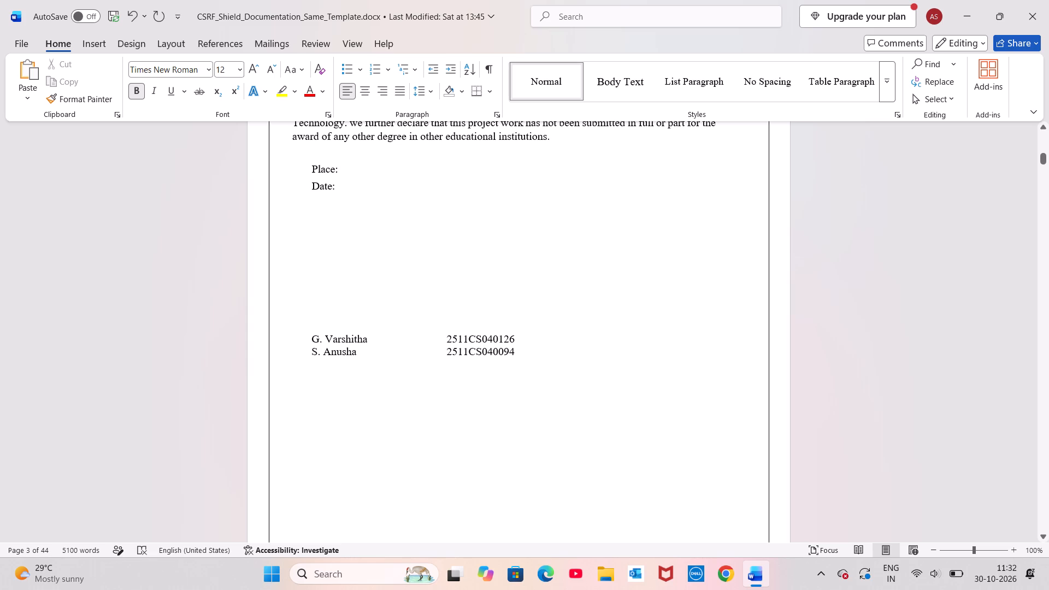
In the Acknowledgements, replace the project coordinator's name with the new coordinator's name, using the title "Mr.".
{"action": "scroll", "coordinate": [518, 374], "scroll_direction": "down", "scroll_amount": 6}
{"action": "scroll", "coordinate": [518, 374], "scroll_direction": "up", "scroll_amount": 1}
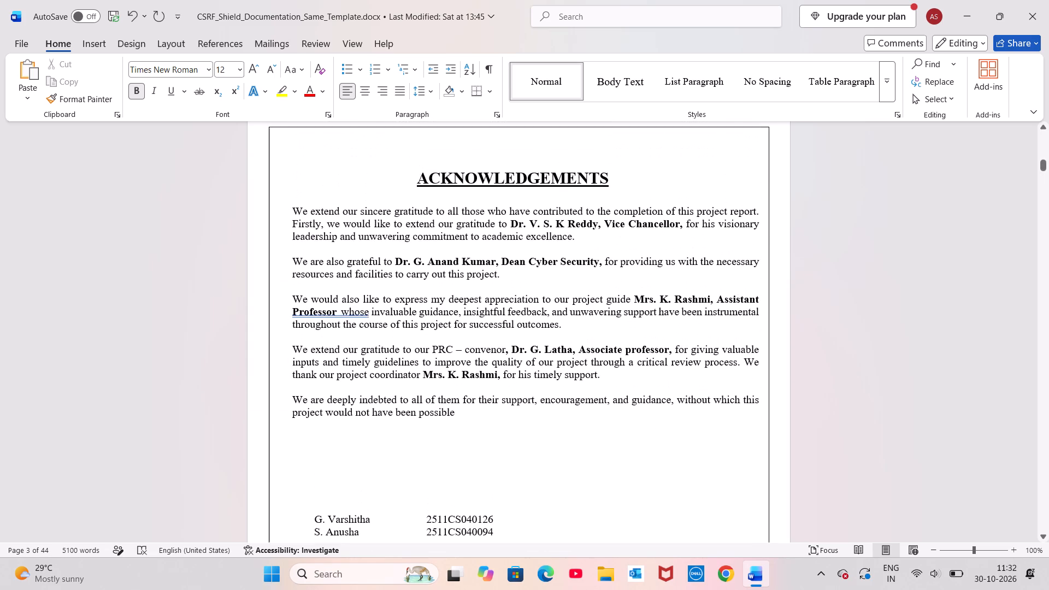
{"action": "scroll", "coordinate": [518, 374], "scroll_direction": "up", "scroll_amount": 1}
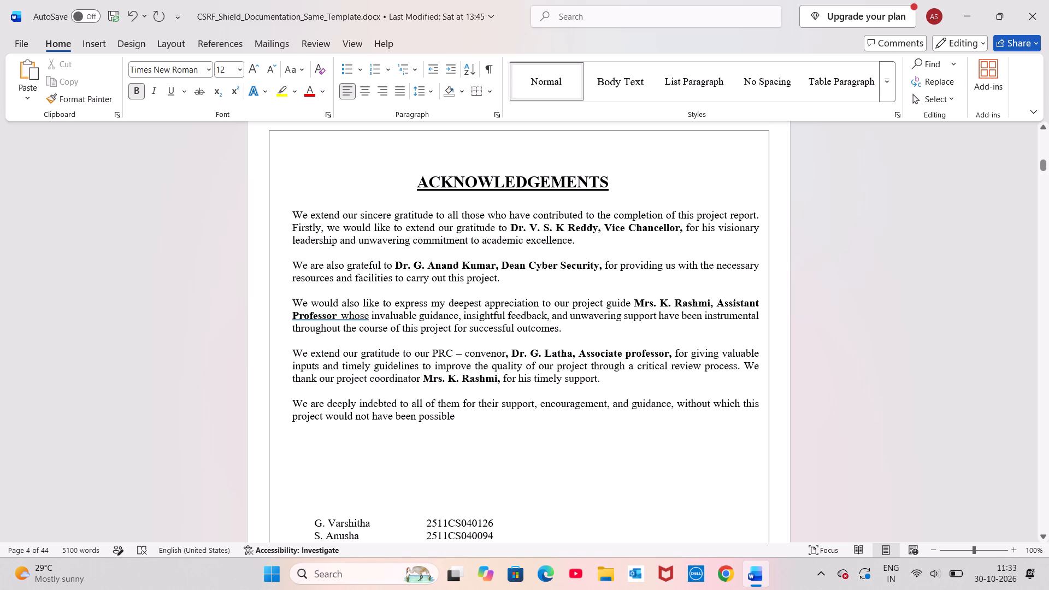
{"action": "left_click", "coordinate": [498, 382]}
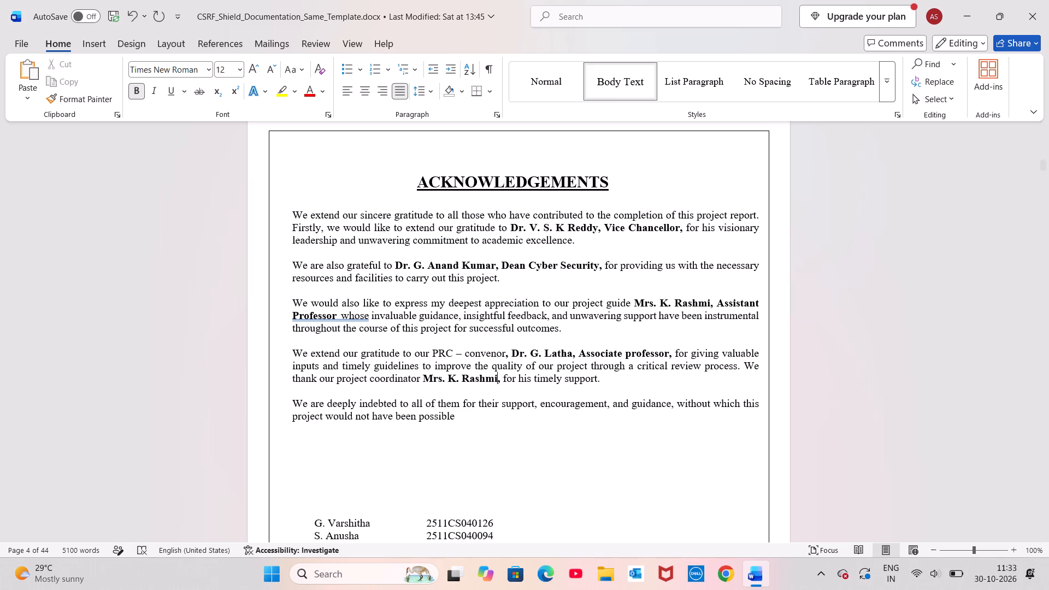
{"action": "key", "text": "BackSpace"}
{"action": "key", "text": "BackSpace"}
{"action": "key", "text": "BackSpace"}
{"action": "key", "text": "BackSpace"}
{"action": "key", "text": "BackSpace"}
{"action": "key", "text": "BackSpace"}
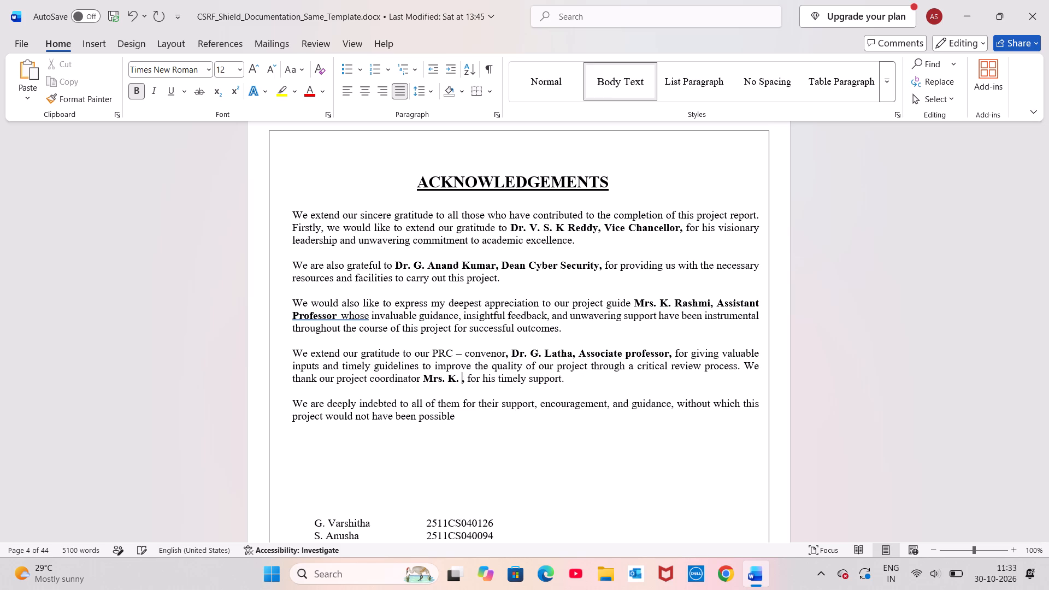
{"action": "key", "text": "BackSpace"}
{"action": "key", "text": "BackSpace"}
{"action": "key", "text": "BackSpace"}
{"action": "key", "text": "BackSpace"}
{"action": "key", "text": "BackSpace"}
{"action": "key", "text": "BackSpace"}
{"action": "key", "text": "period"}
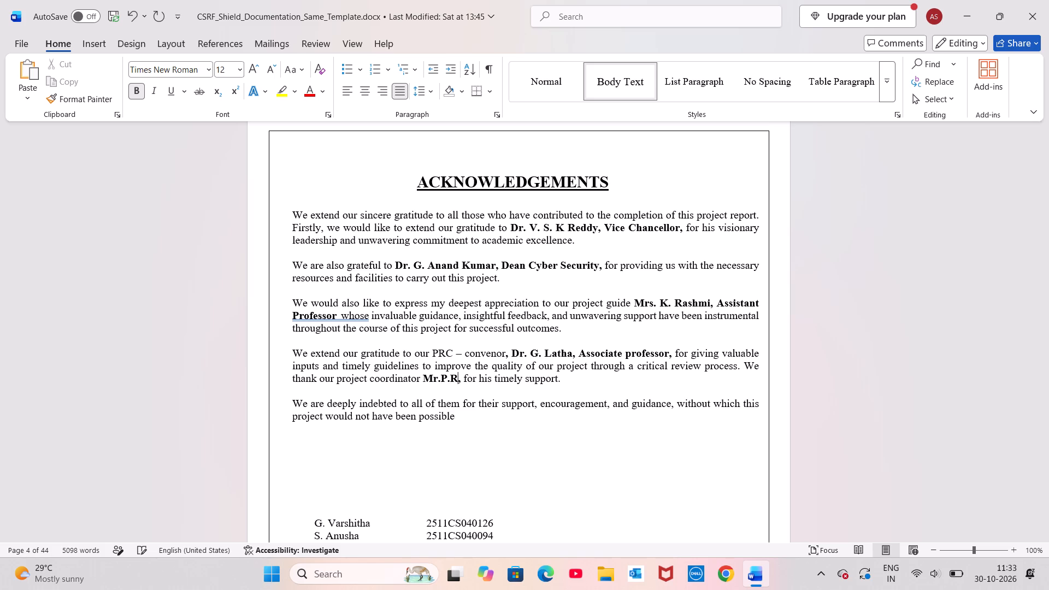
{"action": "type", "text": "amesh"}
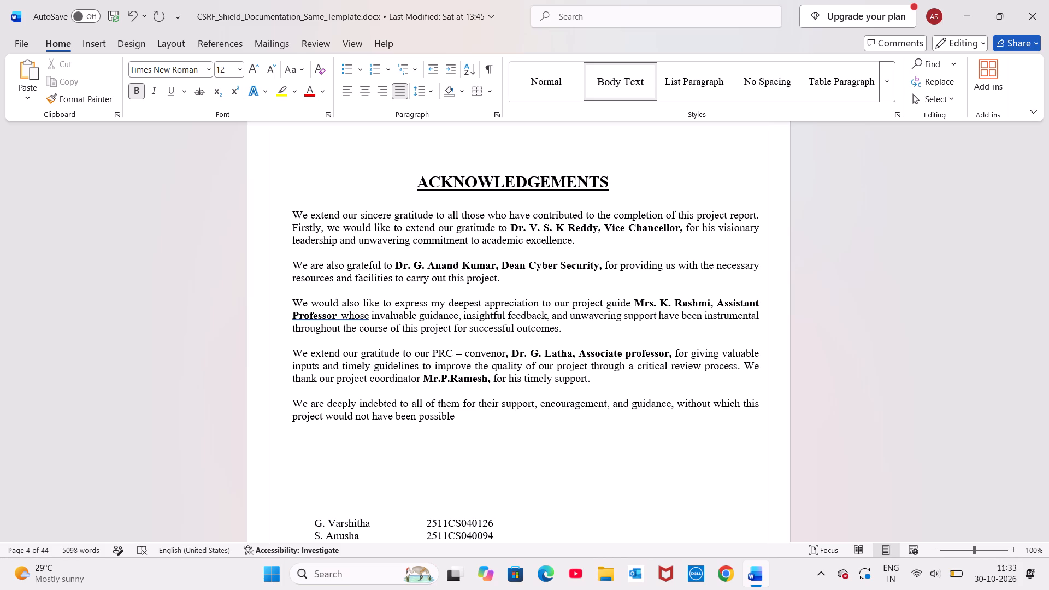
Add the designation "Assistant Professor" in bold after the project coordinator's name, separated by a comma.
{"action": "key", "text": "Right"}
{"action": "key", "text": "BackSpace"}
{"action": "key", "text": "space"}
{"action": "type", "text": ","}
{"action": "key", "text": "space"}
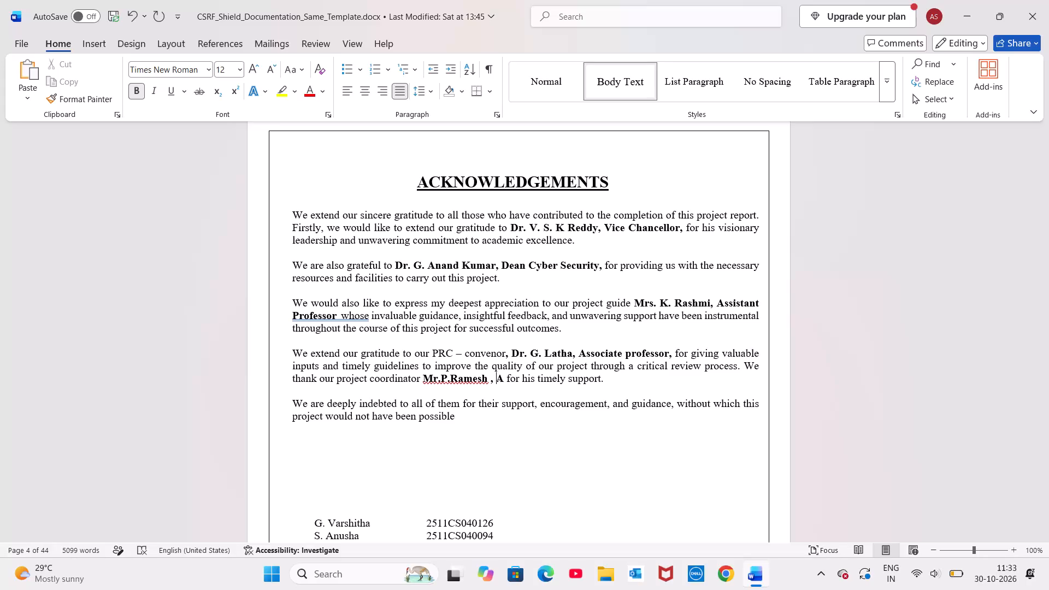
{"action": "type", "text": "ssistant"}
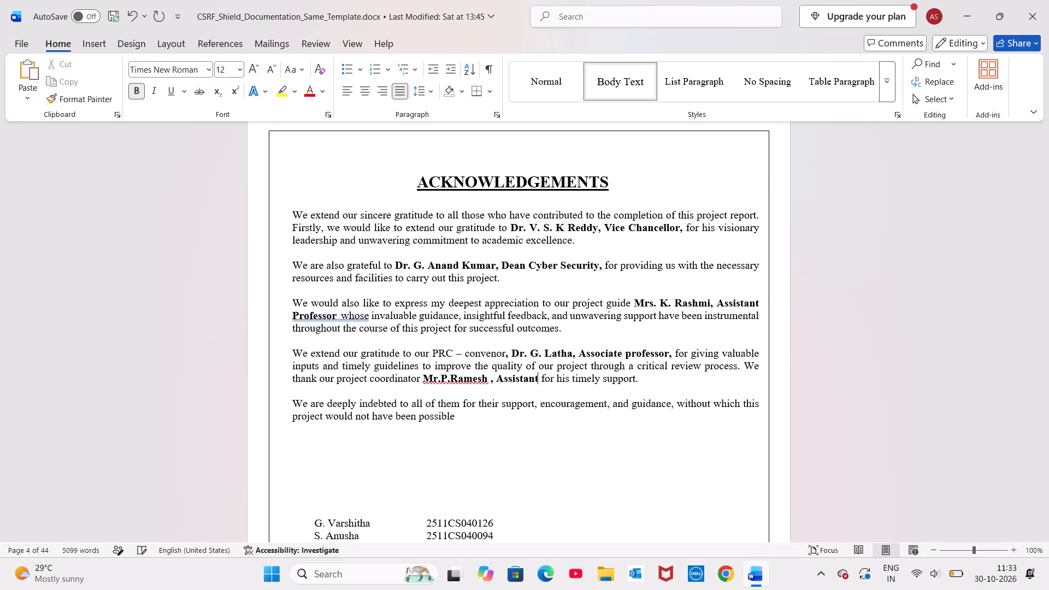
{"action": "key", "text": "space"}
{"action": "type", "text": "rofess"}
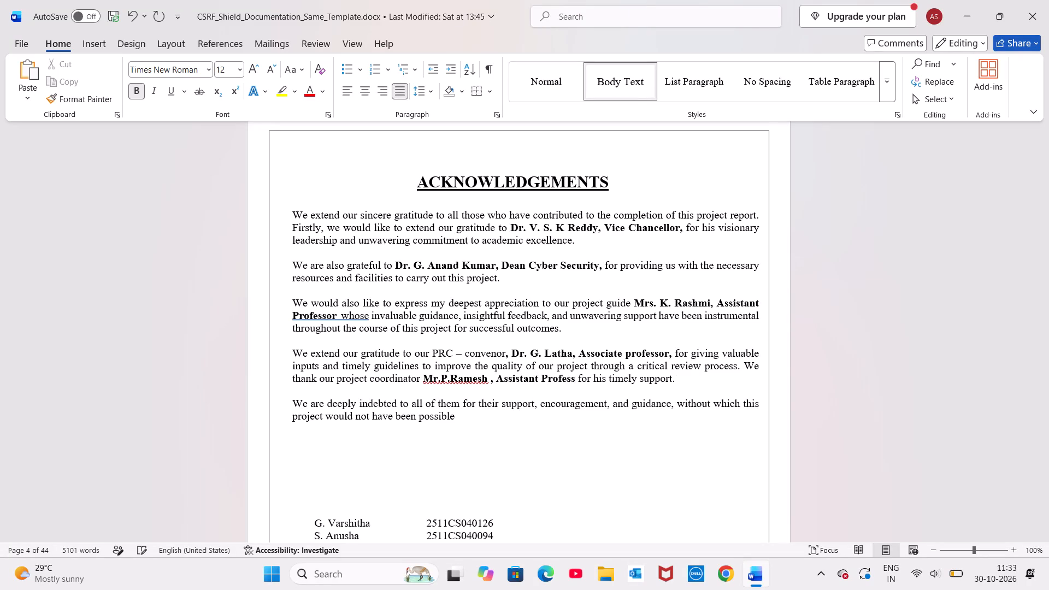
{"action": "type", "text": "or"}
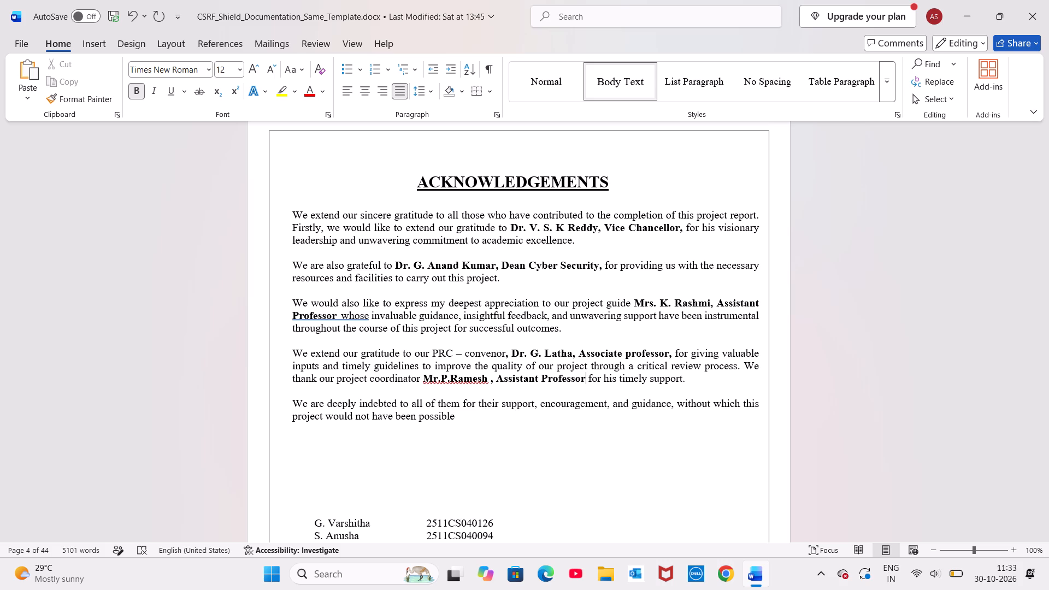
Make the words "PRC – convenor" bold in the fourth Acknowledgements paragraph.
{"action": "scroll", "coordinate": [498, 382], "scroll_direction": "down", "scroll_amount": 1}
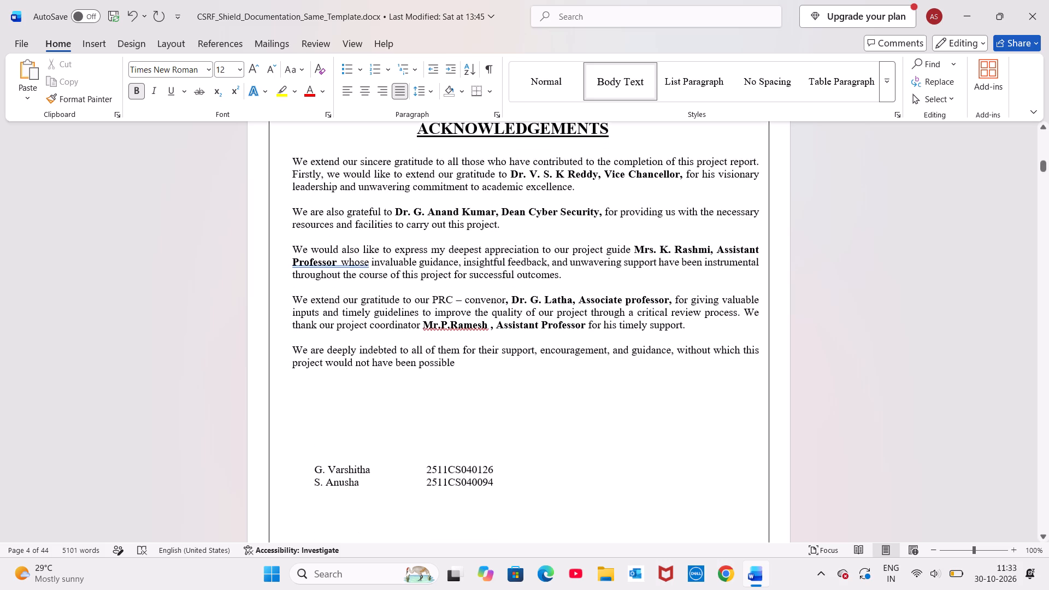
{"action": "scroll", "coordinate": [498, 382], "scroll_direction": "down", "scroll_amount": 1}
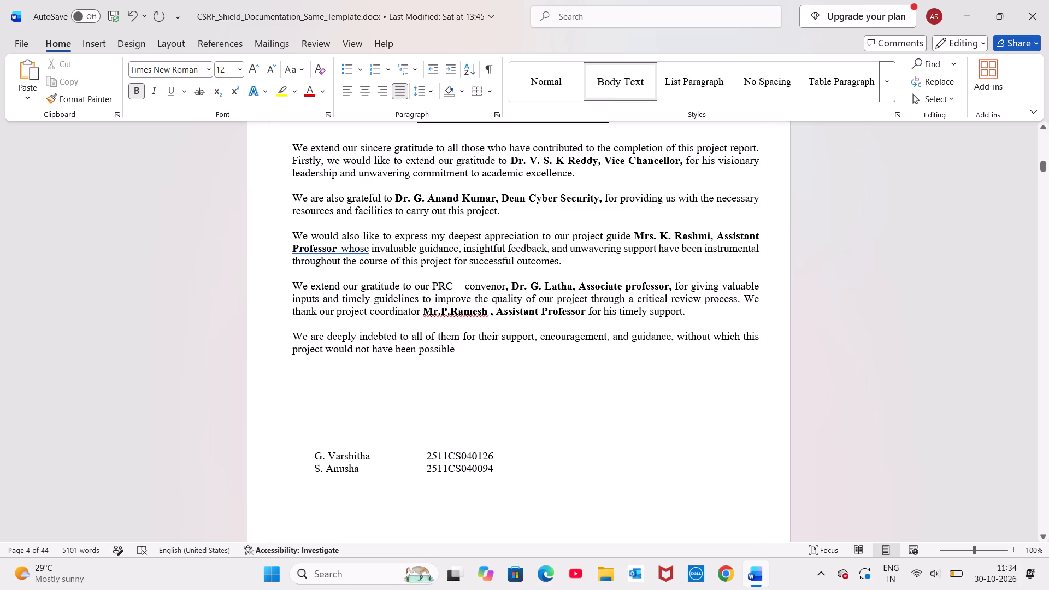
{"action": "left_click_drag", "start_coordinate": [432, 282], "coordinate": [504, 291]}
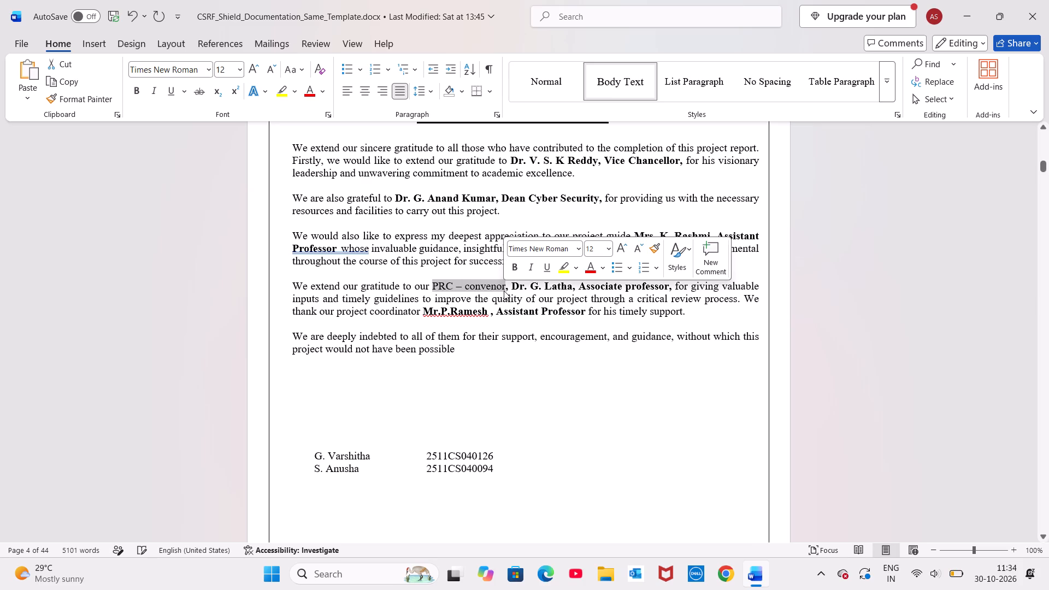
{"action": "left_click", "coordinate": [516, 264]}
{"action": "left_click", "coordinate": [615, 460]}
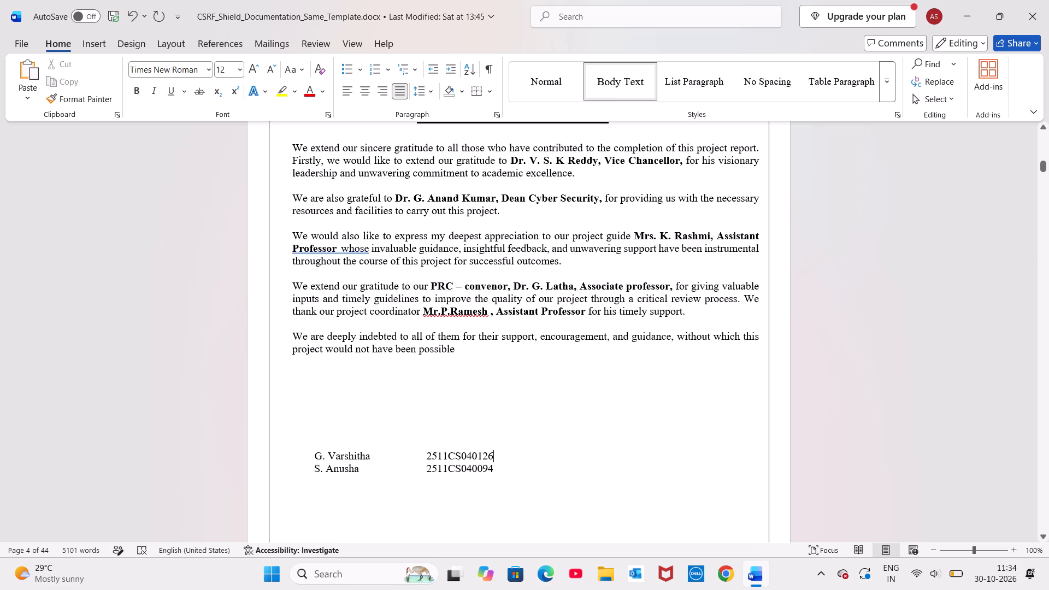
Remove the italic and bold formatting from the whole Keywords paragraph on the Abstract page.
{"action": "scroll", "coordinate": [615, 460], "scroll_direction": "down", "scroll_amount": 4}
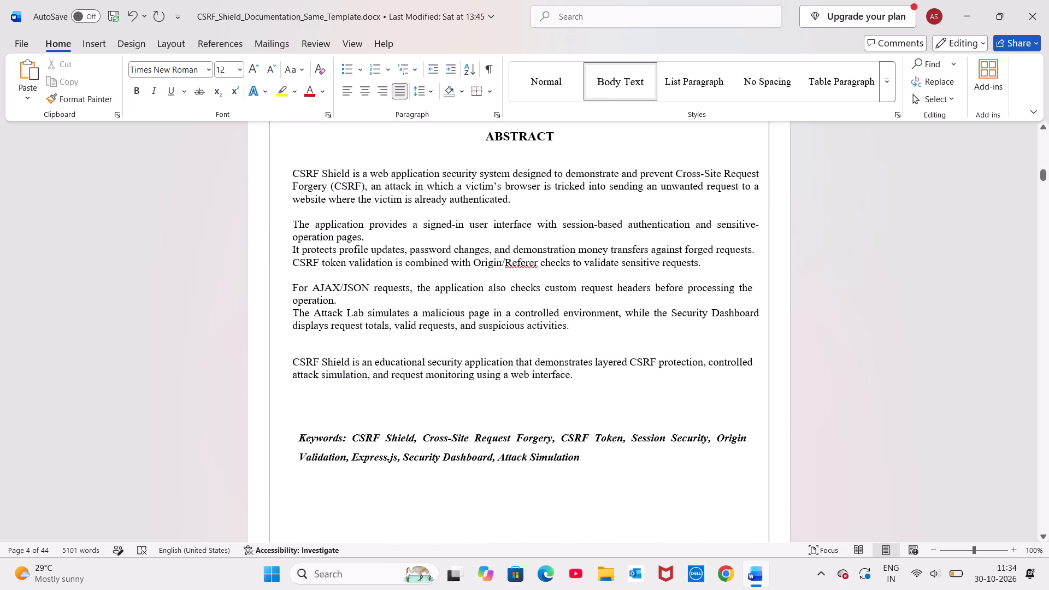
{"action": "scroll", "coordinate": [615, 460], "scroll_direction": "down", "scroll_amount": 2}
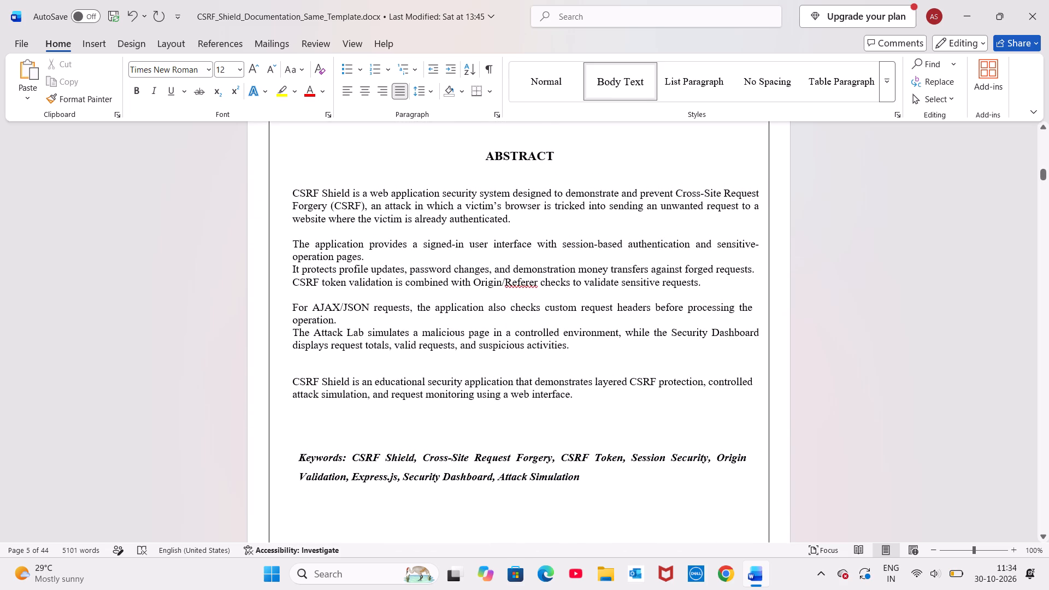
{"action": "left_click_drag", "start_coordinate": [300, 458], "coordinate": [558, 499]}
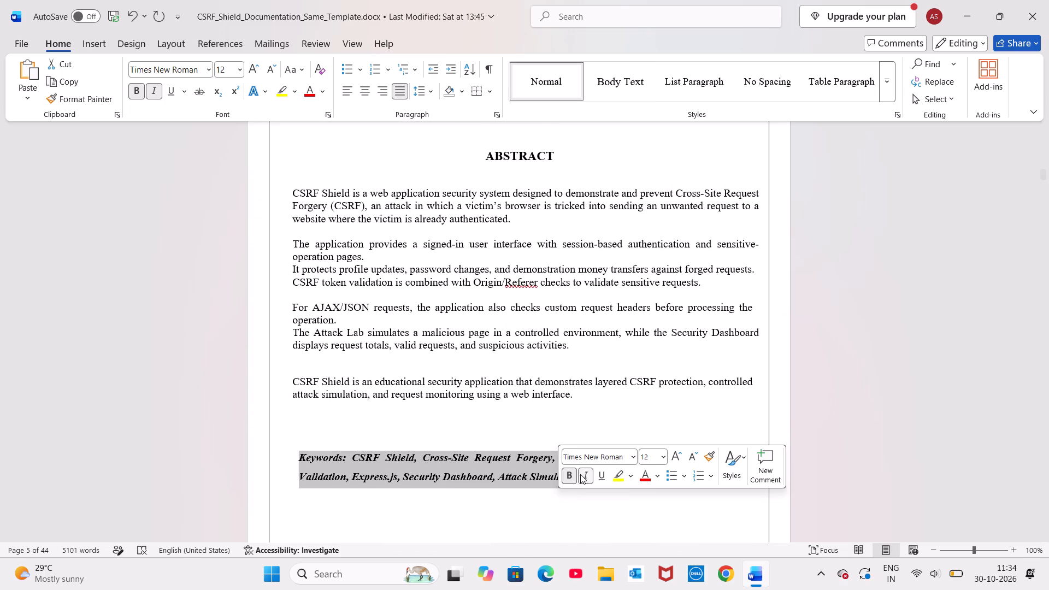
{"action": "left_click", "coordinate": [584, 475]}
{"action": "left_click", "coordinate": [569, 476]}
{"action": "left_click", "coordinate": [620, 402]}
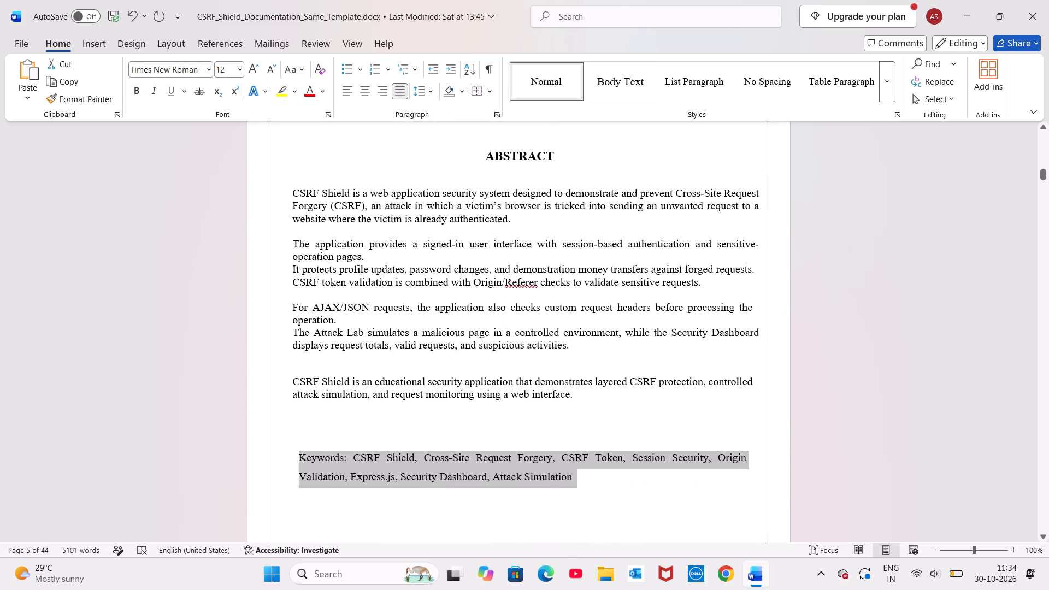
Delete the extra blank lines between the last abstract paragraph and the Keywords paragraph.
{"action": "left_click", "coordinate": [330, 444]}
{"action": "key", "text": "BackSpace"}
{"action": "key", "text": "BackSpace"}
{"action": "key", "text": "BackSpace"}
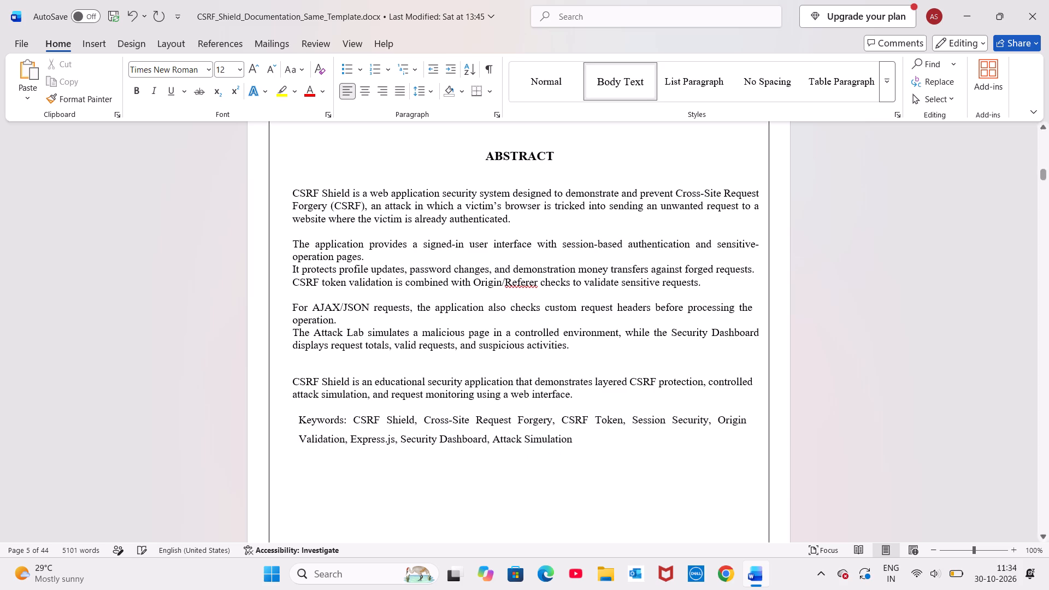
Justify all the text under the ABSTRACT heading, from the first paragraph through the Keywords paragraph.
{"action": "left_click_drag", "start_coordinate": [292, 190], "coordinate": [651, 490]}
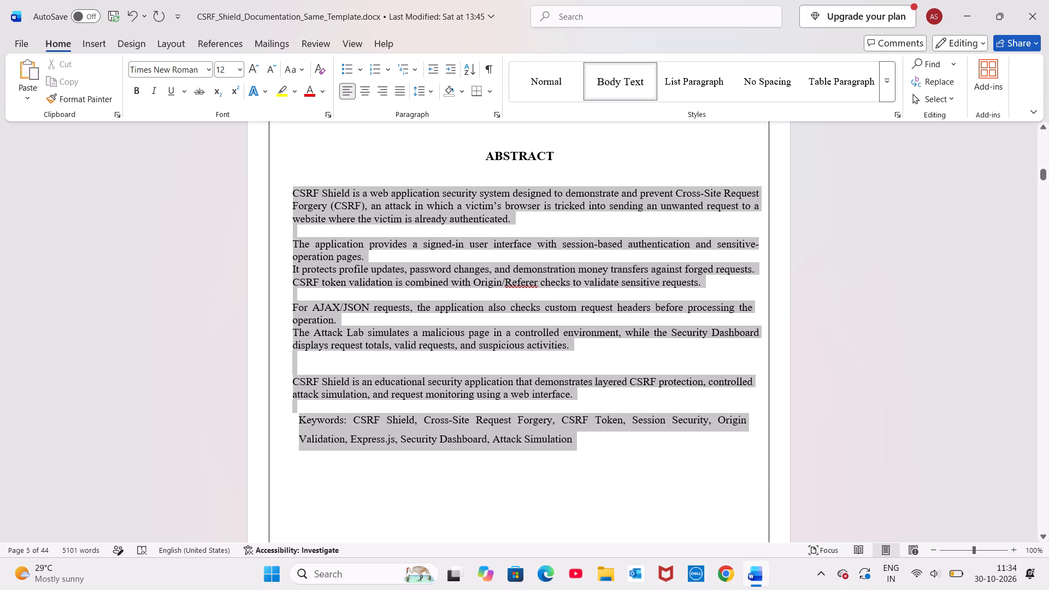
{"action": "left_click_drag", "start_coordinate": [651, 490], "coordinate": [652, 491]}
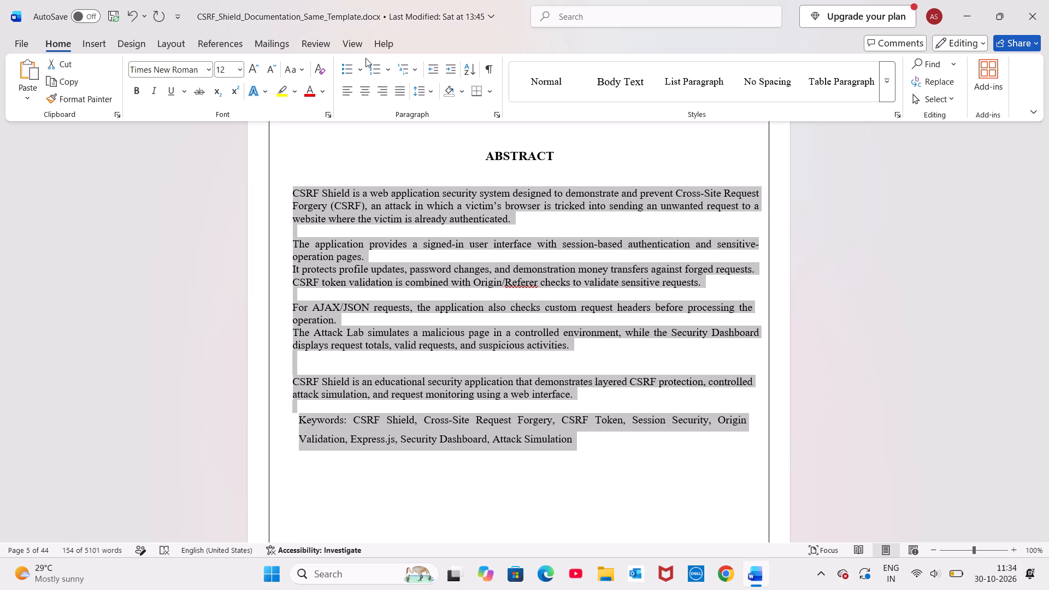
{"action": "left_click", "coordinate": [402, 88]}
{"action": "left_click", "coordinate": [479, 183]}
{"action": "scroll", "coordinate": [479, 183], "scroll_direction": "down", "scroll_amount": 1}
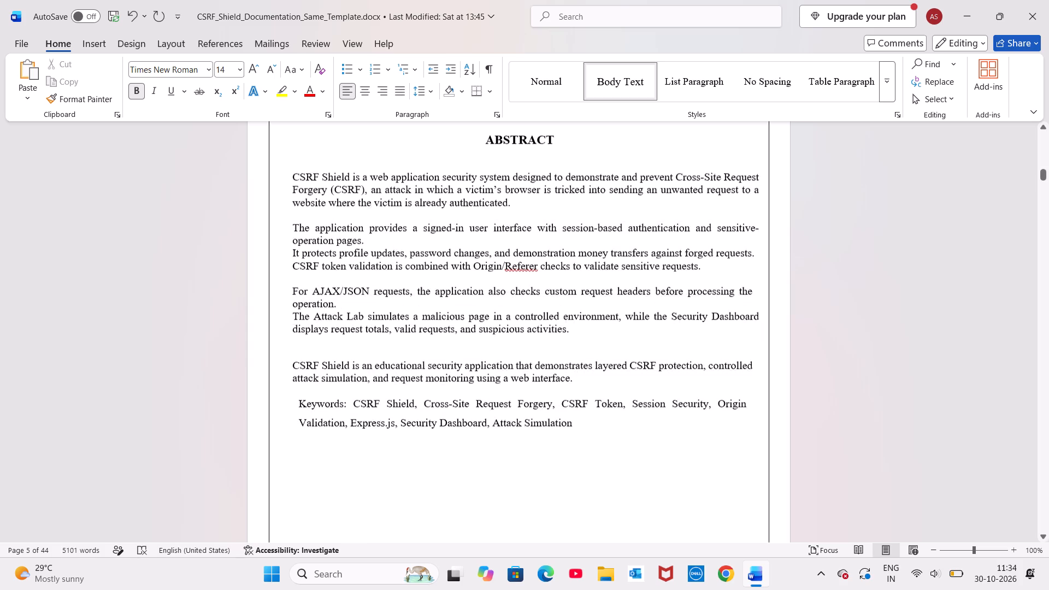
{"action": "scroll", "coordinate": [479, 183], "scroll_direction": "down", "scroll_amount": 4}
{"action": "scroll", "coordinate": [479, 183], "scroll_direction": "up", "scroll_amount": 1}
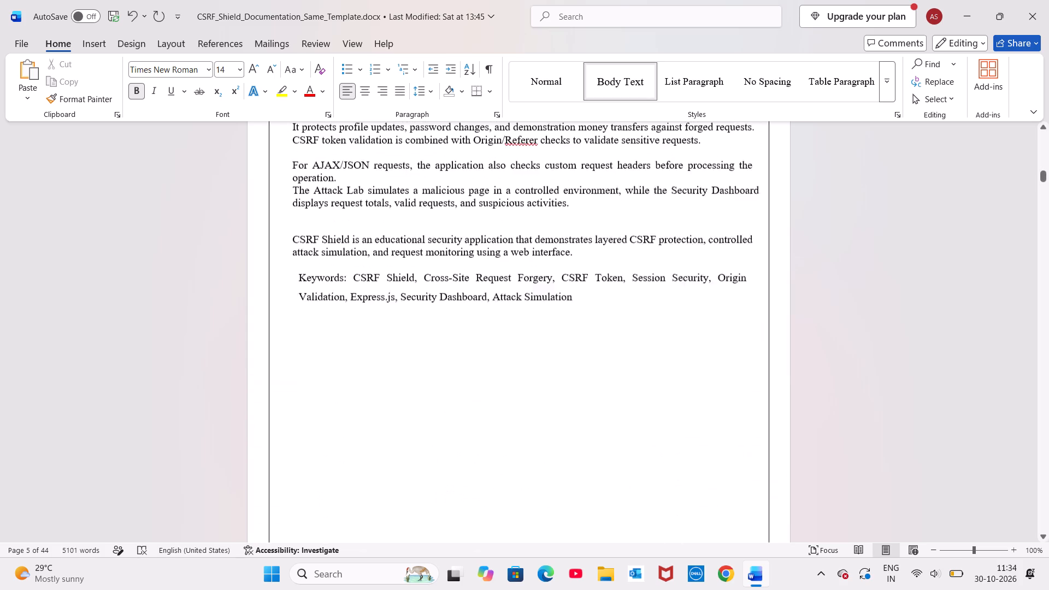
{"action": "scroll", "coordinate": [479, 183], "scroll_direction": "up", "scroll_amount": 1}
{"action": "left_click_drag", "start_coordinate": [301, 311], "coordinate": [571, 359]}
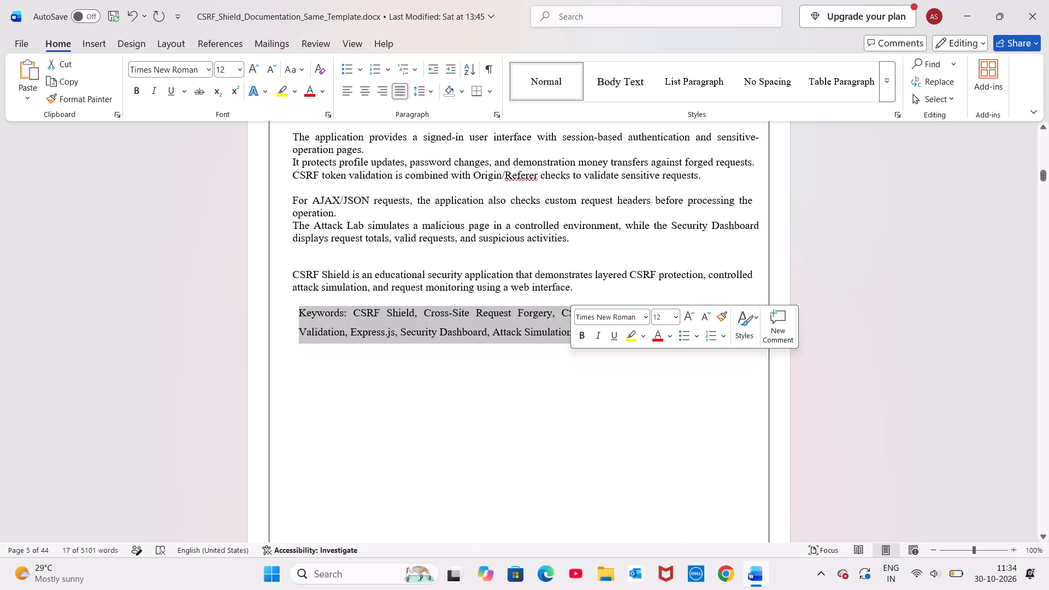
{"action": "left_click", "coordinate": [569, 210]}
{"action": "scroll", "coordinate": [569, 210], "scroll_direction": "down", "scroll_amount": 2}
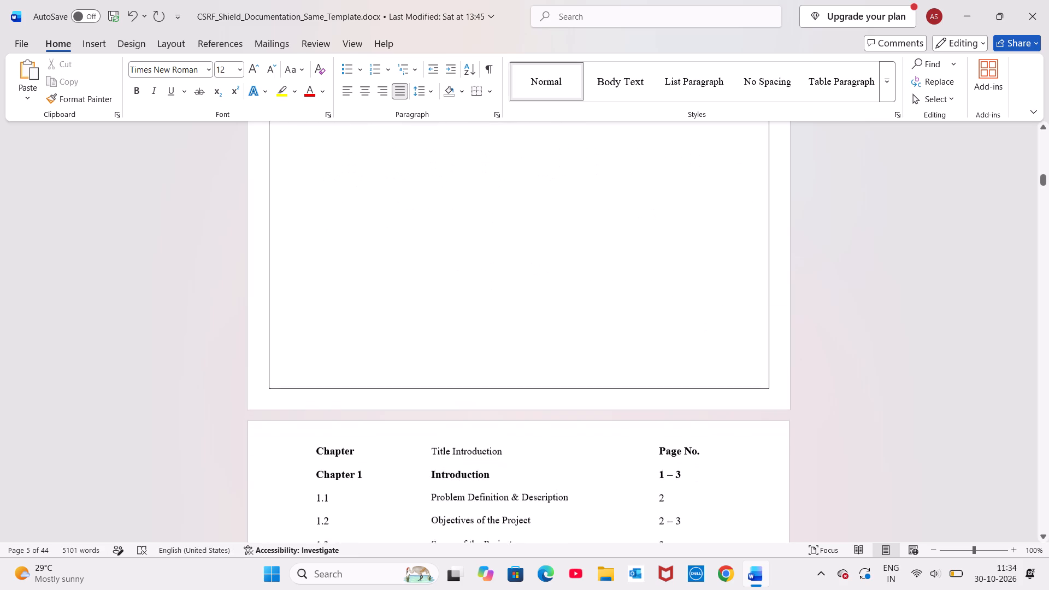
Look through the table of contents and the lists of figures, screenshots and tables, up to the Chapter 1 Introduction.
{"action": "scroll", "coordinate": [569, 210], "scroll_direction": "down", "scroll_amount": 3}
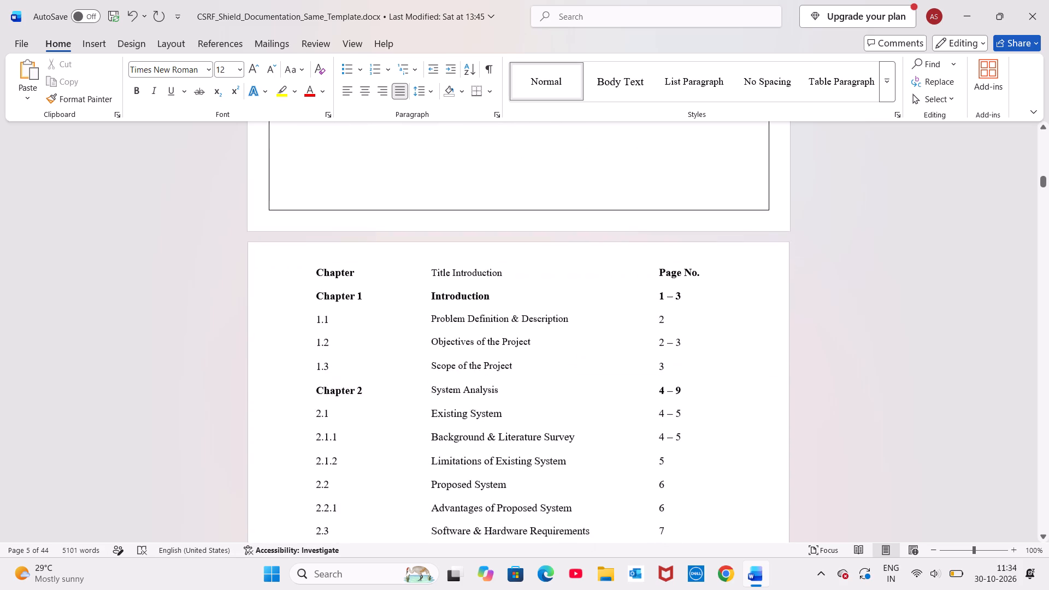
{"action": "scroll", "coordinate": [587, 207], "scroll_direction": "down", "scroll_amount": 7}
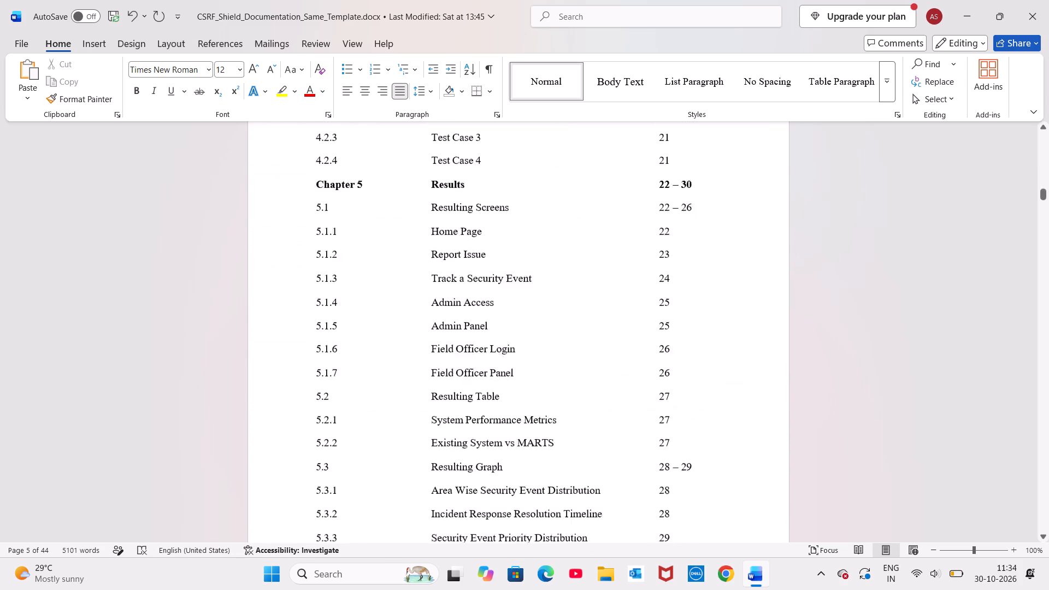
{"action": "scroll", "coordinate": [587, 207], "scroll_direction": "down", "scroll_amount": 7}
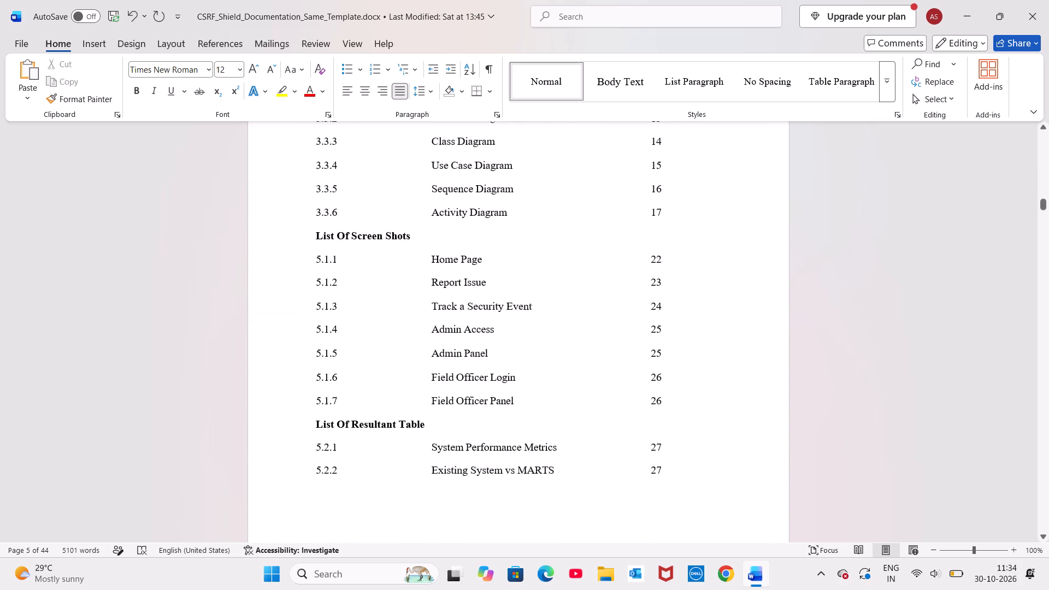
{"action": "scroll", "coordinate": [587, 207], "scroll_direction": "down", "scroll_amount": 6}
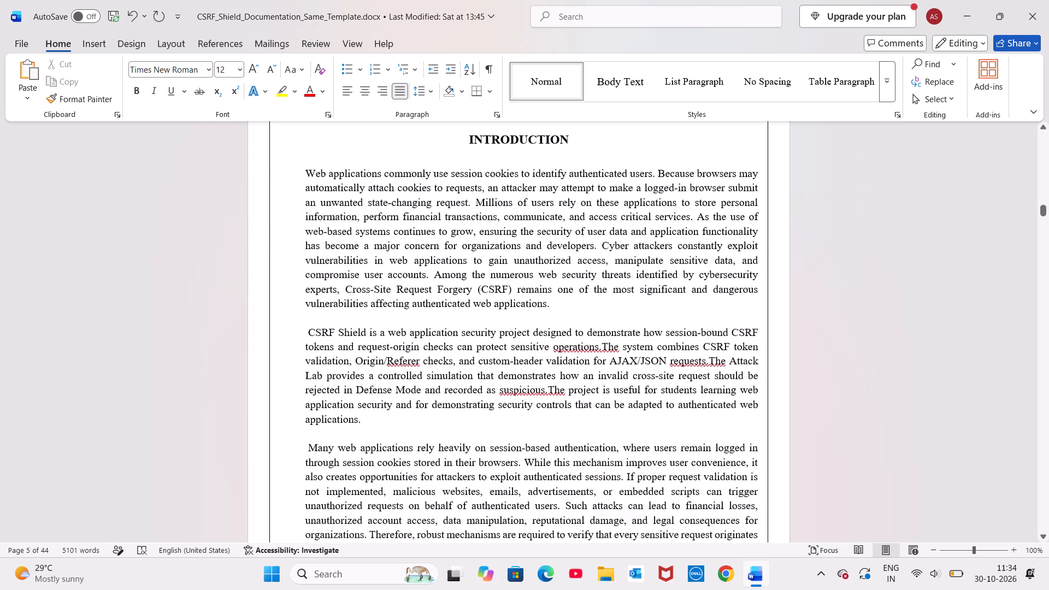
{"action": "scroll", "coordinate": [587, 207], "scroll_direction": "down", "scroll_amount": 2}
{"action": "scroll", "coordinate": [587, 207], "scroll_direction": "up", "scroll_amount": 1}
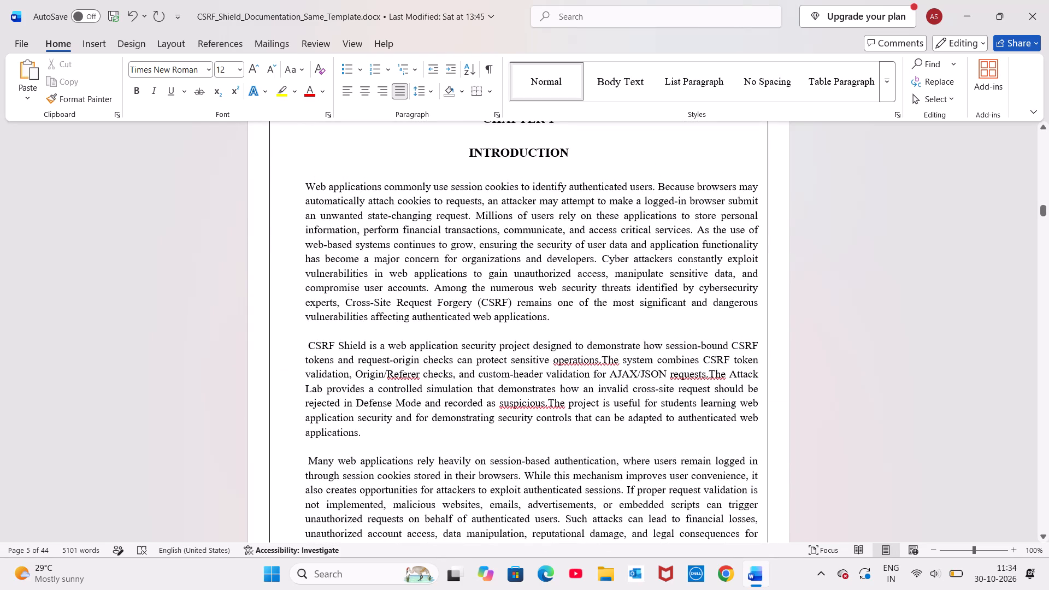
Check the font and alignment of the three Introduction paragraphs and the text under Problem Definition & Description.
{"action": "left_click_drag", "start_coordinate": [308, 184], "coordinate": [529, 322]}
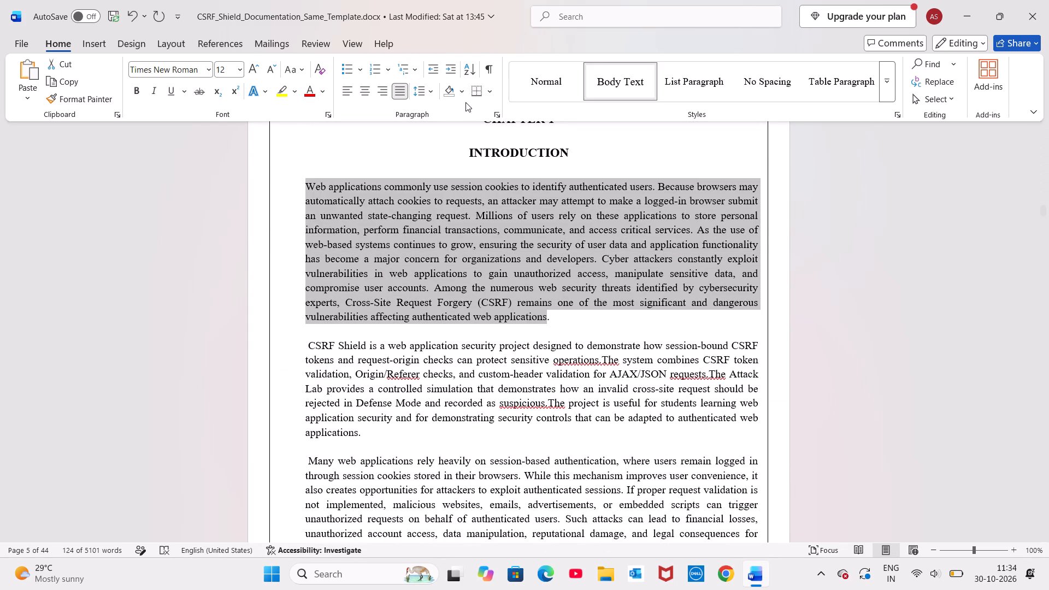
{"action": "left_click", "coordinate": [441, 200]}
{"action": "scroll", "coordinate": [441, 200], "scroll_direction": "down", "scroll_amount": 1}
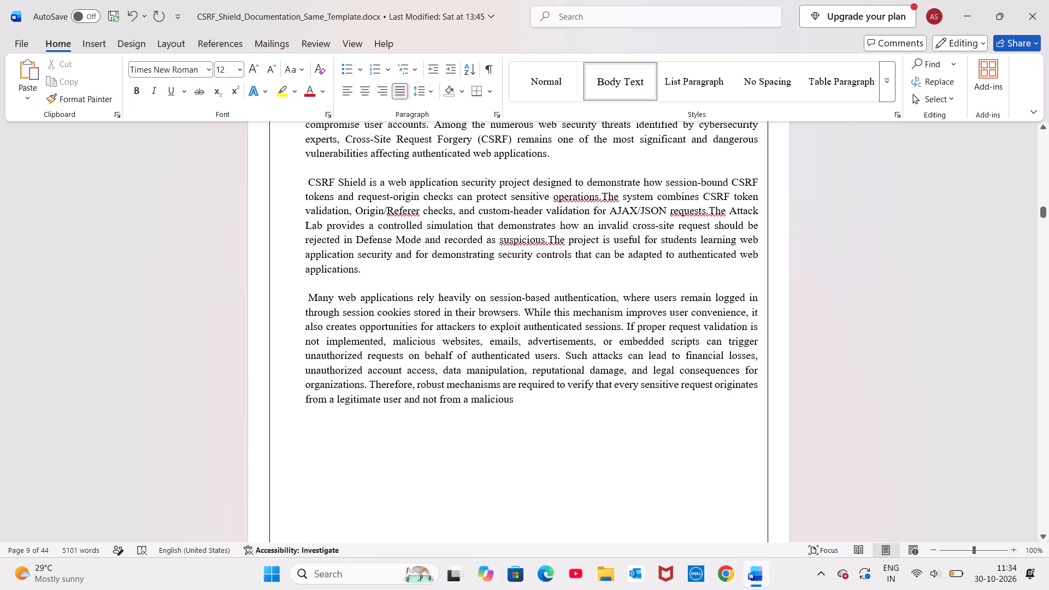
{"action": "left_click_drag", "start_coordinate": [308, 179], "coordinate": [386, 276]}
{"action": "left_click", "coordinate": [358, 311]}
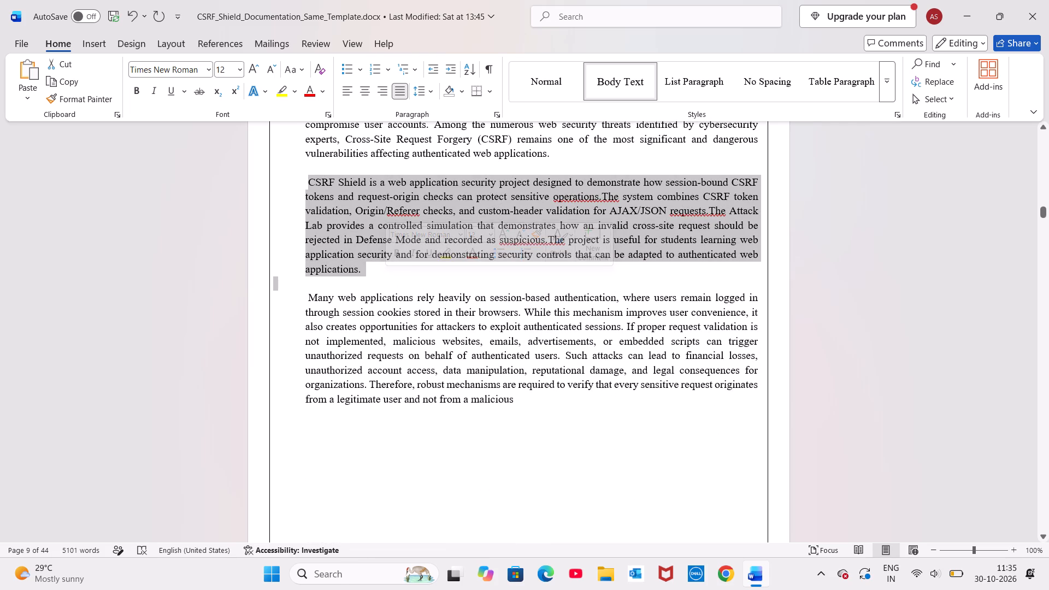
{"action": "left_click_drag", "start_coordinate": [307, 291], "coordinate": [567, 404]}
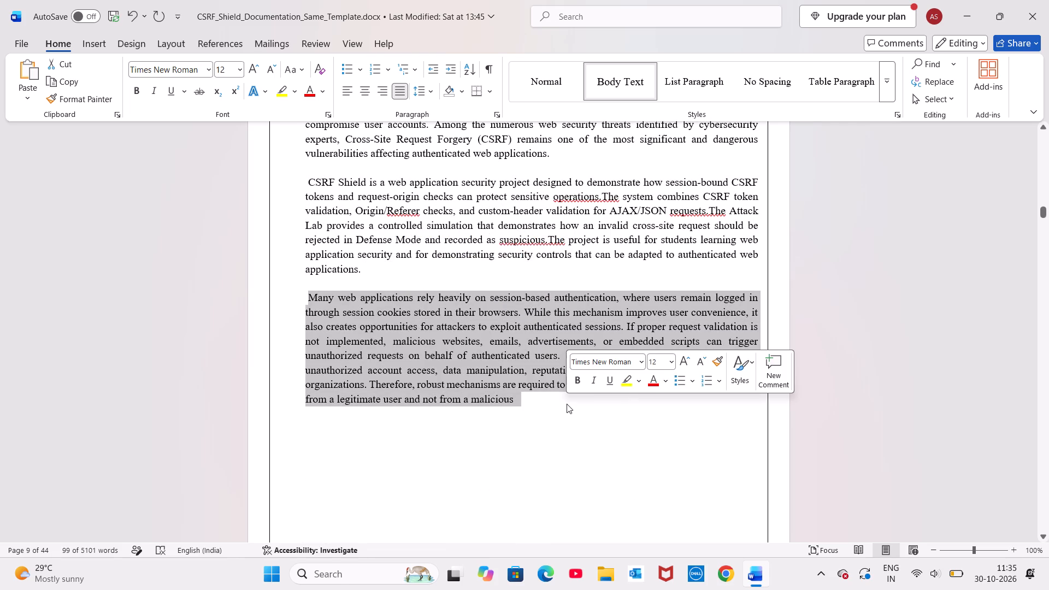
{"action": "scroll", "coordinate": [567, 404], "scroll_direction": "down", "scroll_amount": 4}
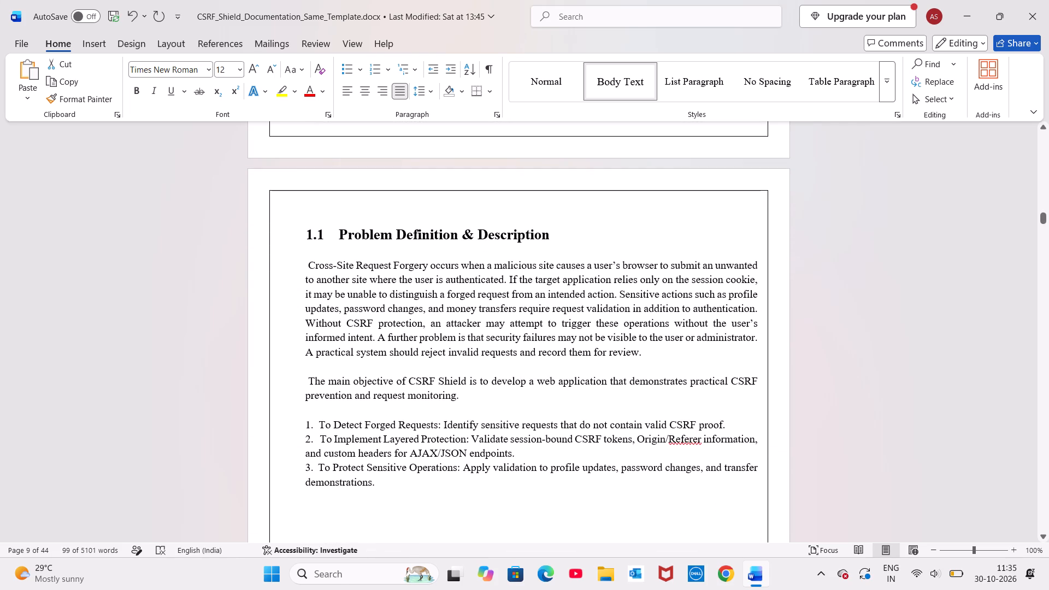
{"action": "left_click_drag", "start_coordinate": [311, 264], "coordinate": [696, 392]}
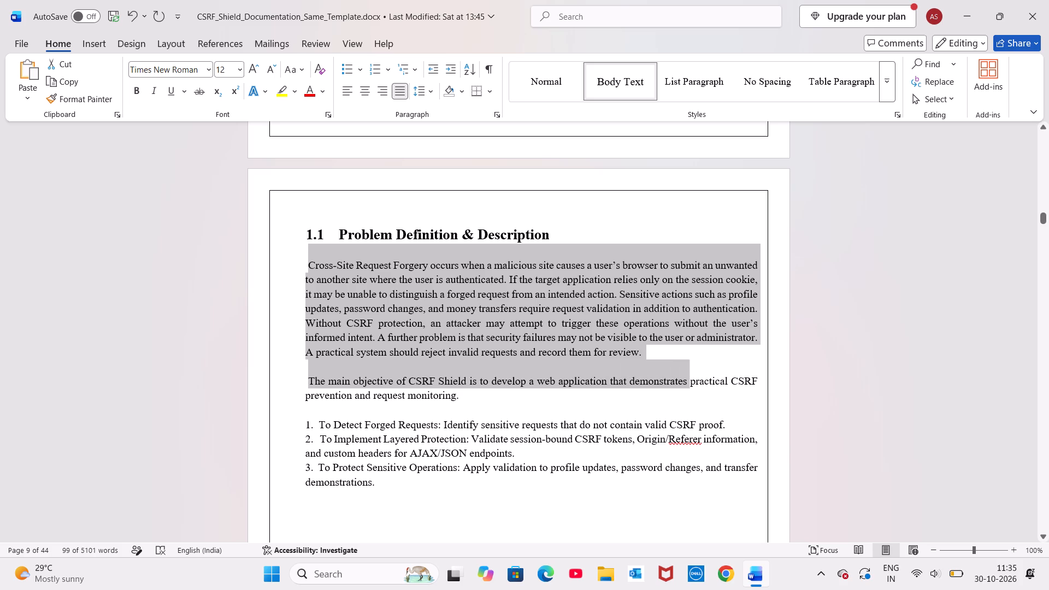
{"action": "left_click_drag", "start_coordinate": [696, 392], "coordinate": [834, 486]}
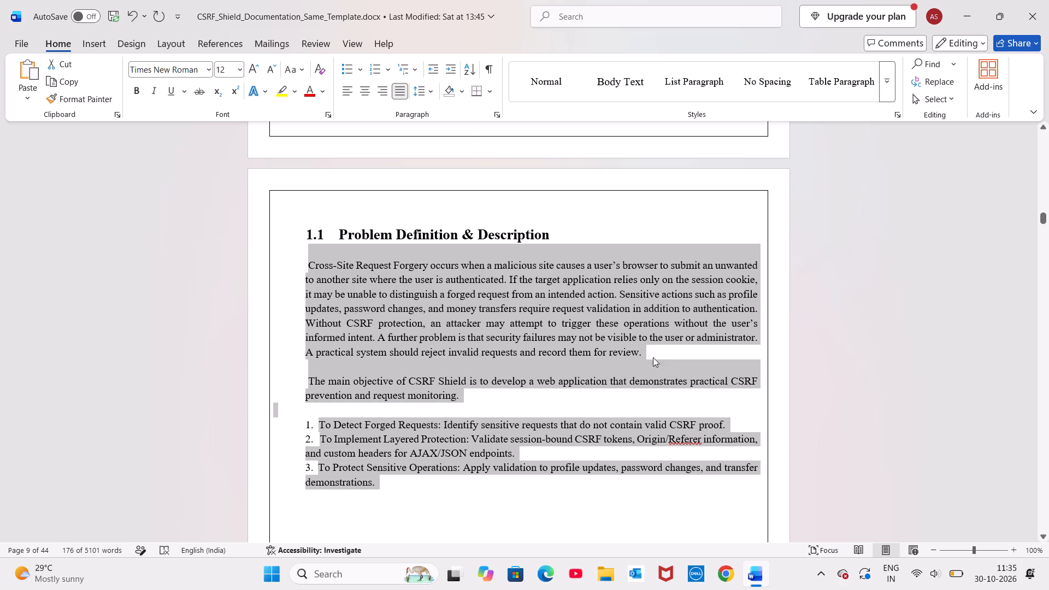
{"action": "left_click", "coordinate": [471, 138]}
Justify all the text under the Scope of the Project heading, through the closing paragraph on financial transactions.
{"action": "scroll", "coordinate": [471, 138], "scroll_direction": "down", "scroll_amount": 3}
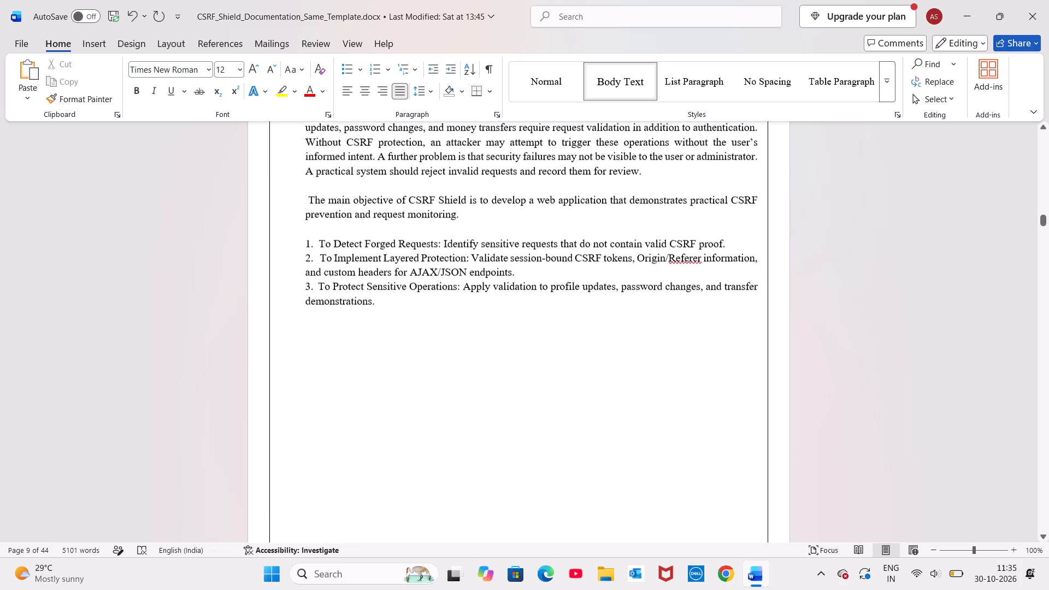
{"action": "scroll", "coordinate": [471, 138], "scroll_direction": "down", "scroll_amount": 6}
{"action": "scroll", "coordinate": [471, 138], "scroll_direction": "up", "scroll_amount": 1}
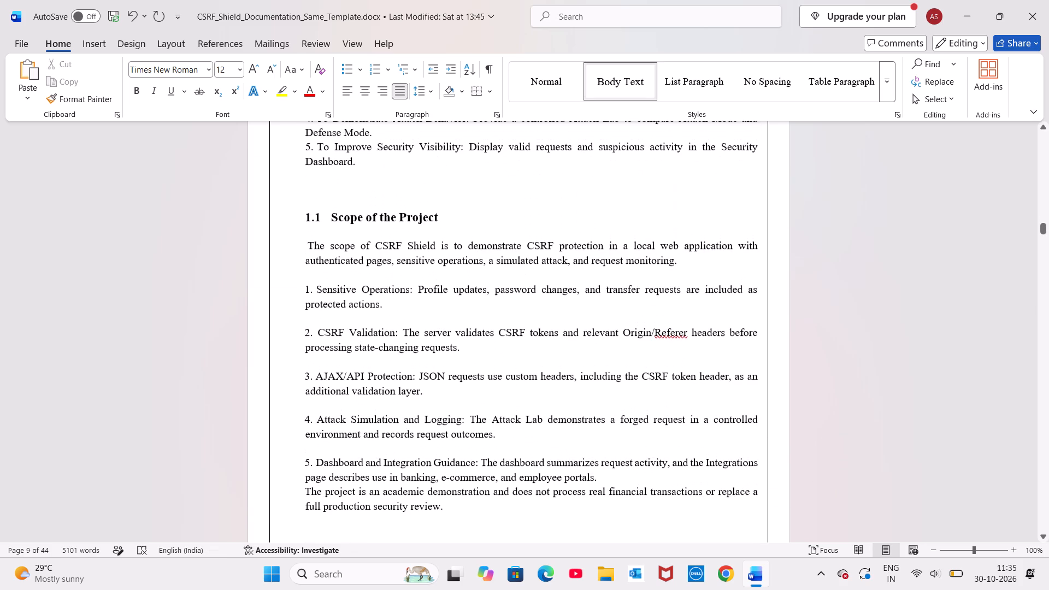
{"action": "left_click_drag", "start_coordinate": [312, 247], "coordinate": [455, 532]}
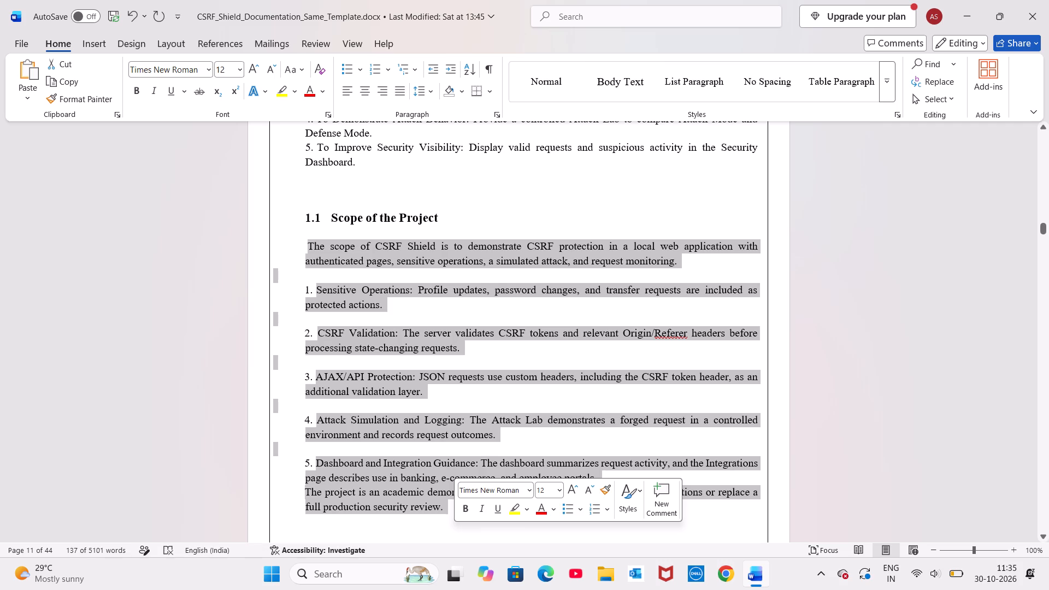
{"action": "scroll", "coordinate": [506, 226], "scroll_direction": "up", "scroll_amount": 1}
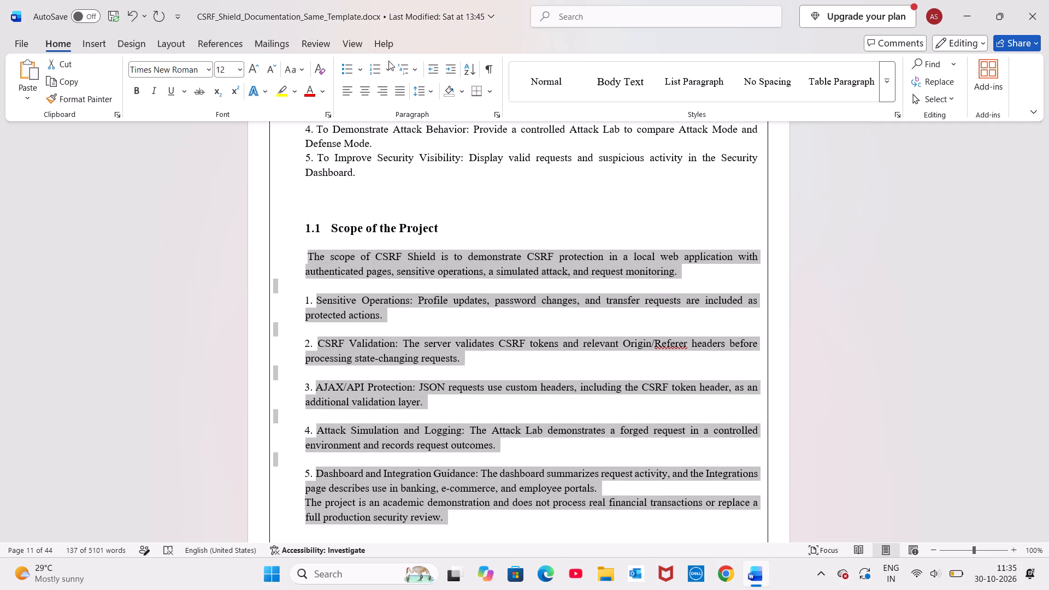
{"action": "left_click", "coordinate": [398, 86]}
{"action": "left_click", "coordinate": [398, 86]}
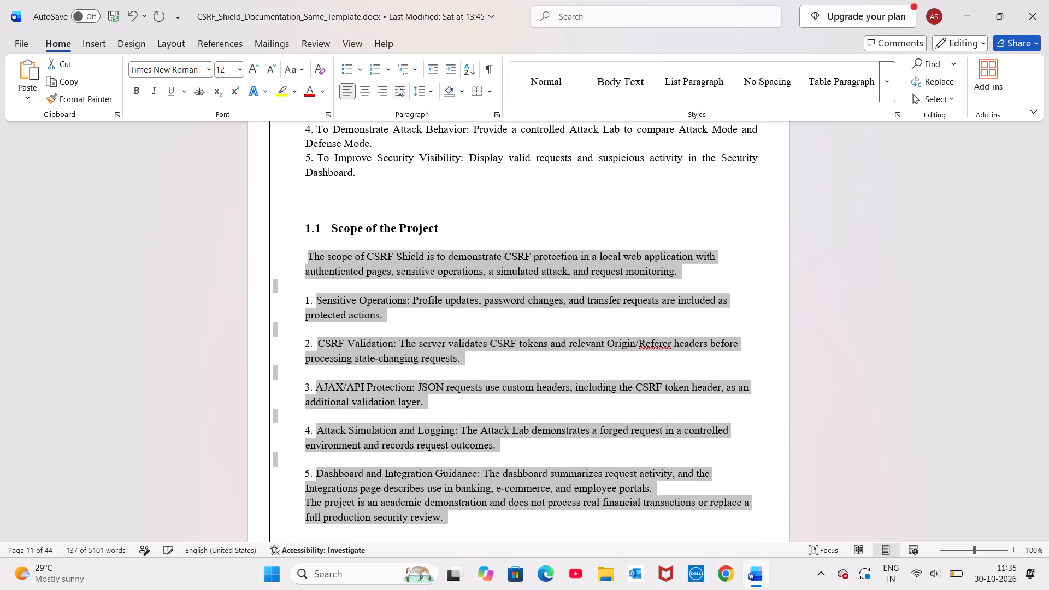
{"action": "left_click", "coordinate": [397, 90]}
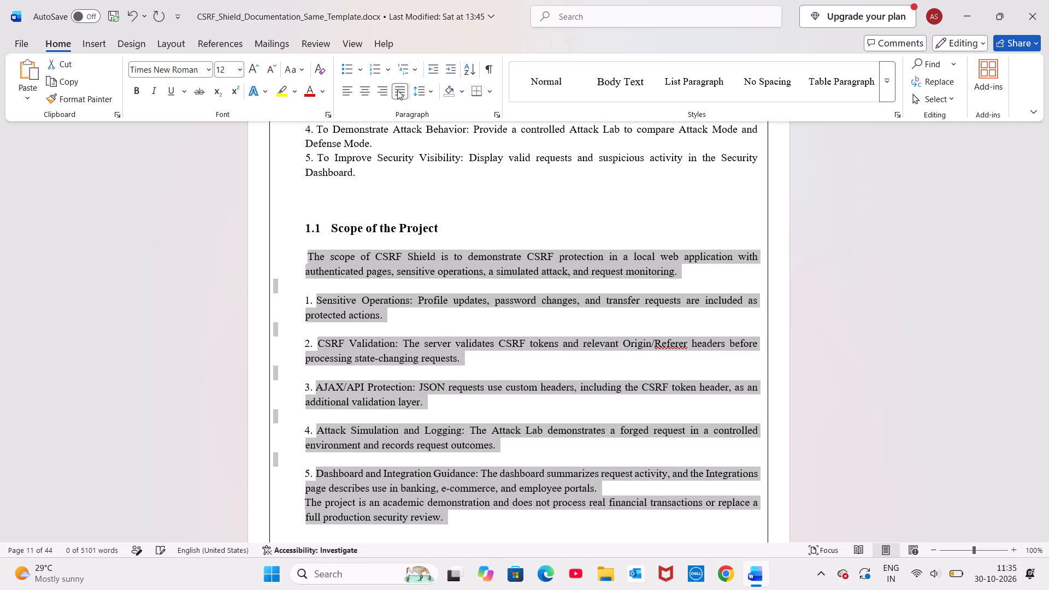
{"action": "left_click", "coordinate": [438, 176]}
Try to close the gap after objective 3 in Problem Definition & Description by deleting blank lines that follow it.
{"action": "scroll", "coordinate": [438, 176], "scroll_direction": "up", "scroll_amount": 2}
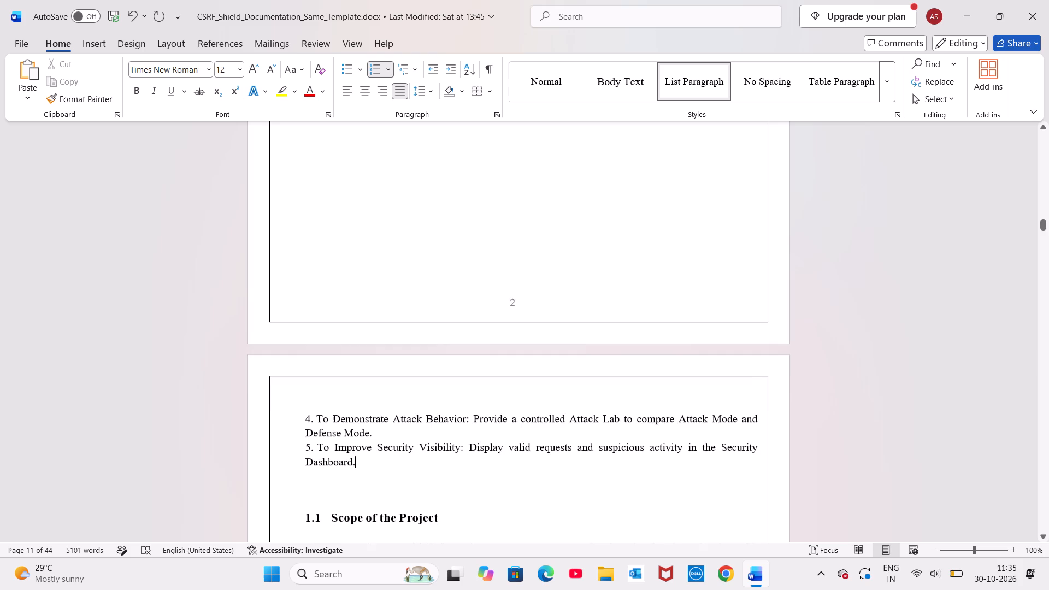
{"action": "scroll", "coordinate": [438, 176], "scroll_direction": "up", "scroll_amount": 2}
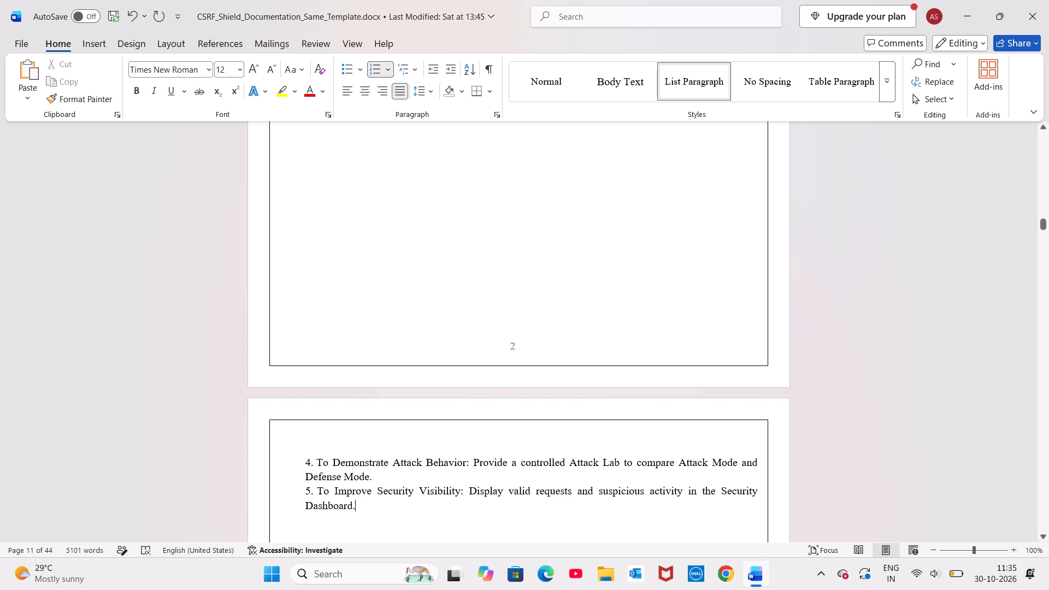
{"action": "scroll", "coordinate": [438, 176], "scroll_direction": "up", "scroll_amount": 3}
{"action": "scroll", "coordinate": [438, 176], "scroll_direction": "down", "scroll_amount": 2}
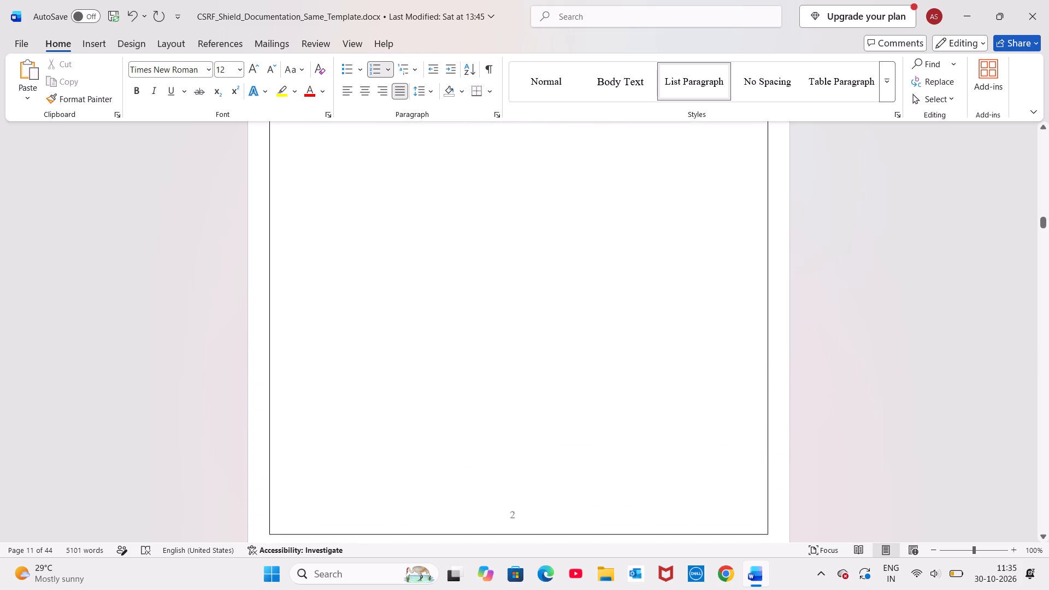
{"action": "scroll", "coordinate": [438, 176], "scroll_direction": "down", "scroll_amount": 2}
{"action": "left_click", "coordinate": [352, 306]}
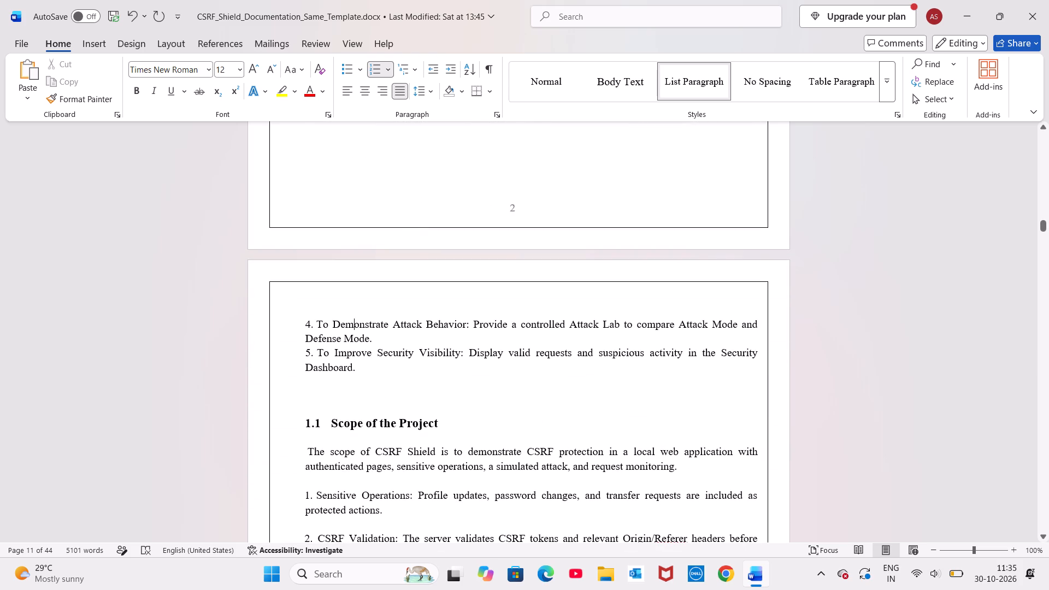
{"action": "left_click", "coordinate": [356, 169]}
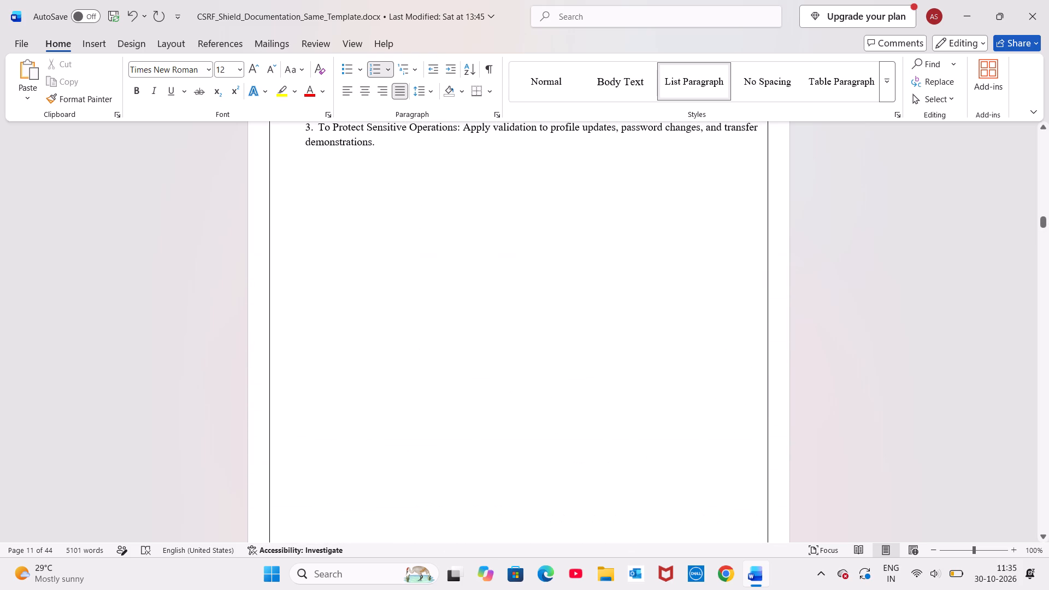
{"action": "left_click", "coordinate": [428, 429]}
{"action": "key", "text": "BackSpace"}
{"action": "key", "text": "BackSpace"}
{"action": "scroll", "coordinate": [428, 429], "scroll_direction": "down", "scroll_amount": 2}
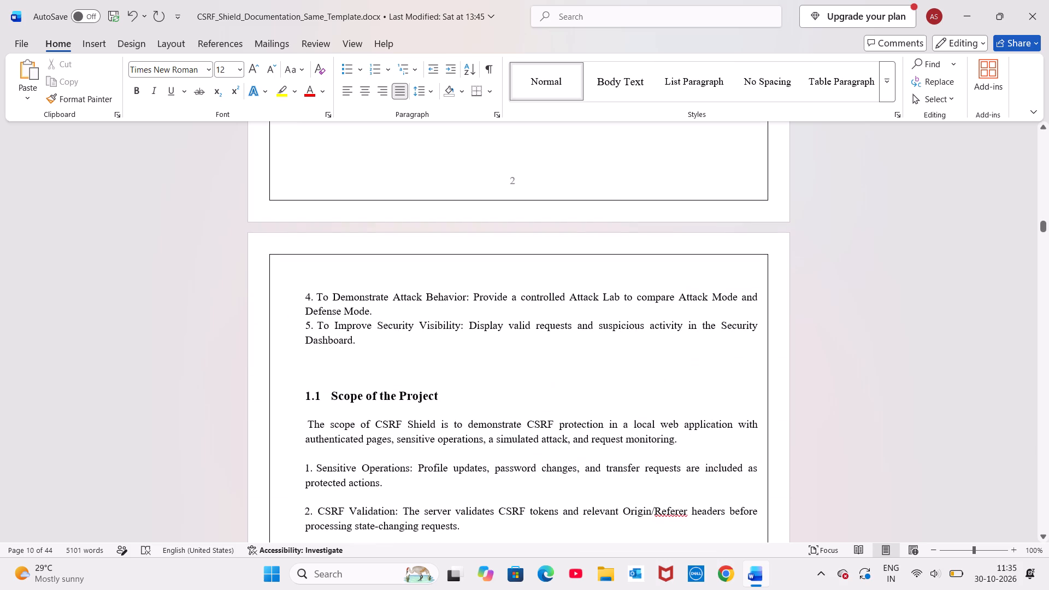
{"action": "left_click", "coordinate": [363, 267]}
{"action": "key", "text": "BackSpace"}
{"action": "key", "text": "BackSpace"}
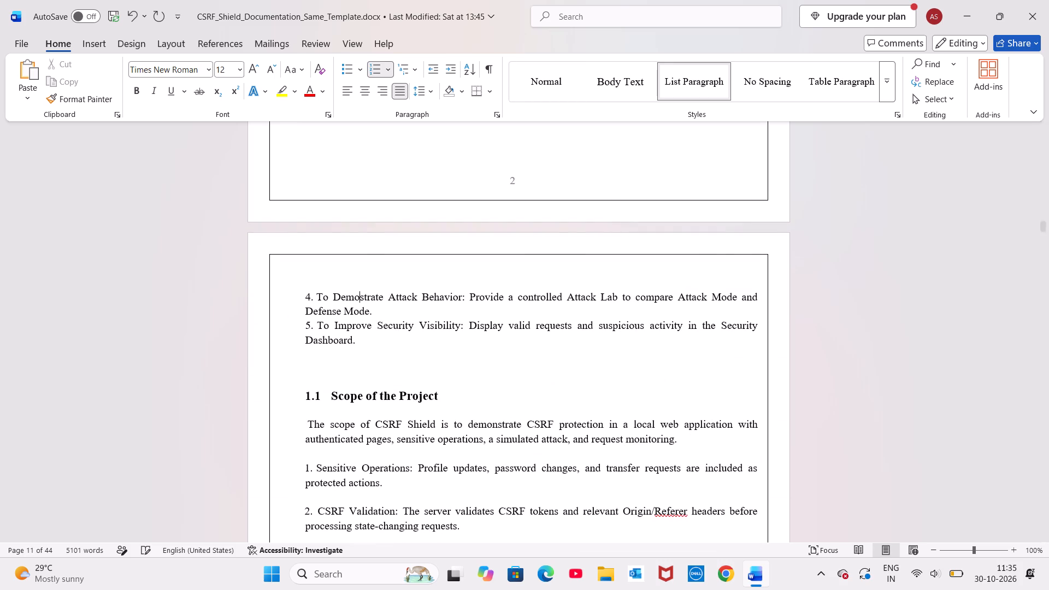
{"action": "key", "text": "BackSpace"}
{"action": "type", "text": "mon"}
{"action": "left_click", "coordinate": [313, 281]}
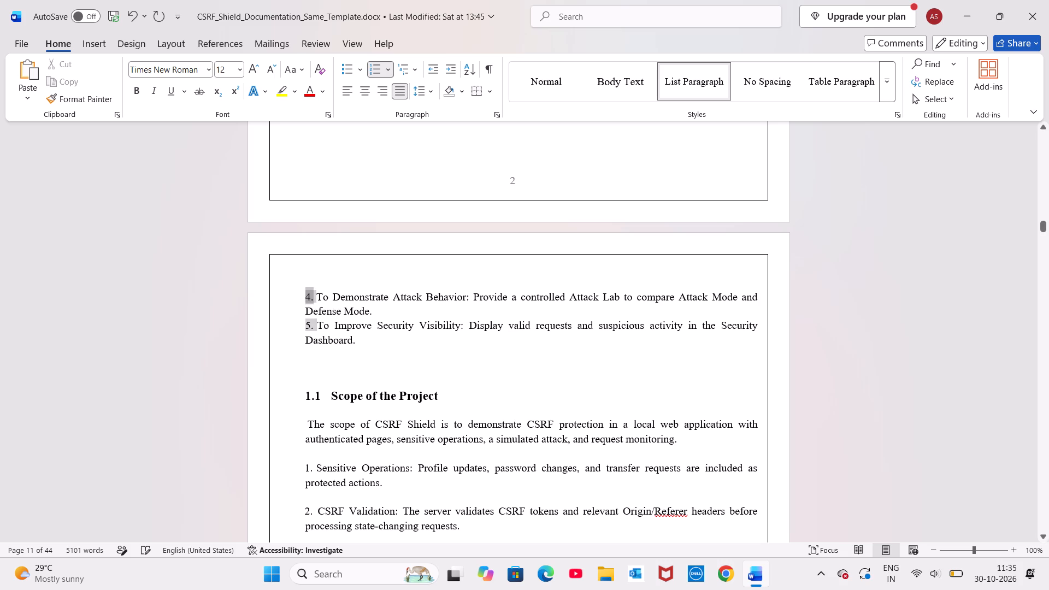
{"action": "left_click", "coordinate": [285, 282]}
Move objectives 4 and 5 from above Scope of the Project to directly after objective 3, removing the blank lines they leave.
{"action": "scroll", "coordinate": [363, 264], "scroll_direction": "up", "scroll_amount": 1}
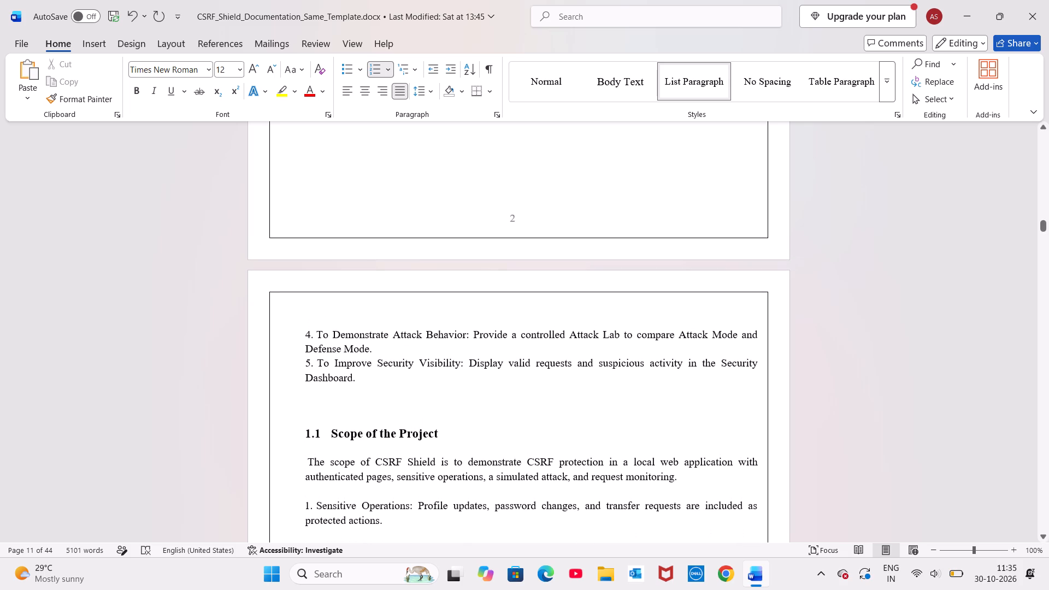
{"action": "left_click_drag", "start_coordinate": [304, 336], "coordinate": [369, 381]}
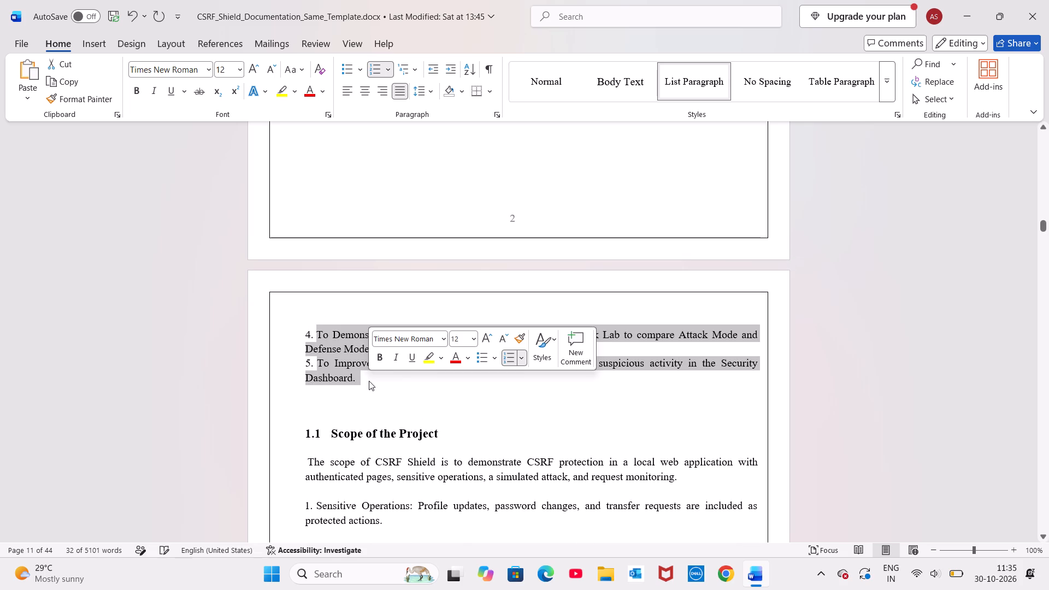
{"action": "key", "text": "ctrl+c"}
{"action": "key", "text": "BackSpace"}
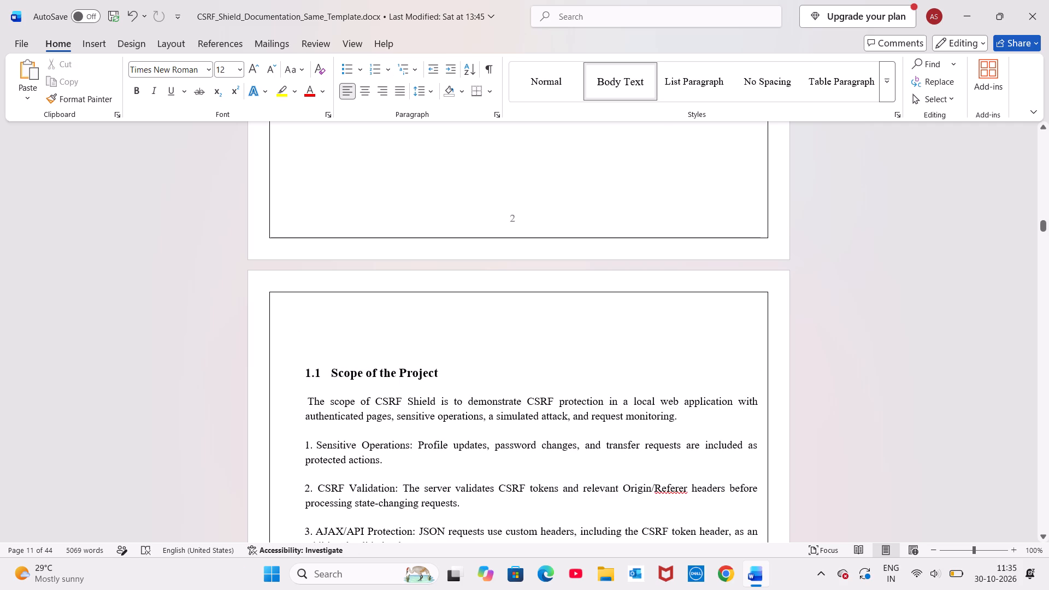
{"action": "left_click", "coordinate": [369, 356]}
{"action": "key", "text": "BackSpace"}
{"action": "key", "text": "BackSpace"}
{"action": "key", "text": "BackSpace"}
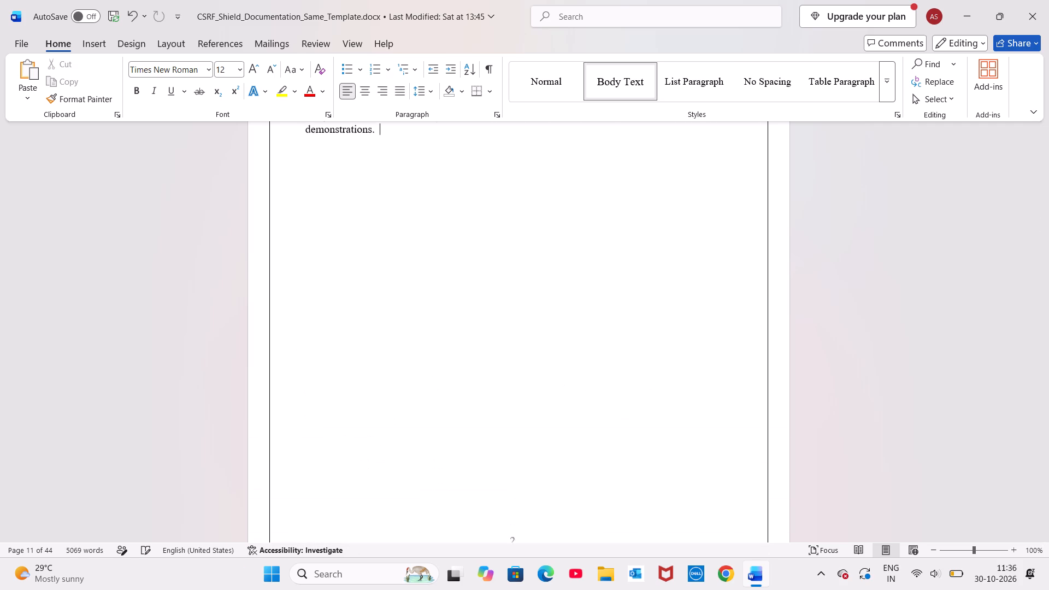
{"action": "scroll", "coordinate": [369, 356], "scroll_direction": "up", "scroll_amount": 2}
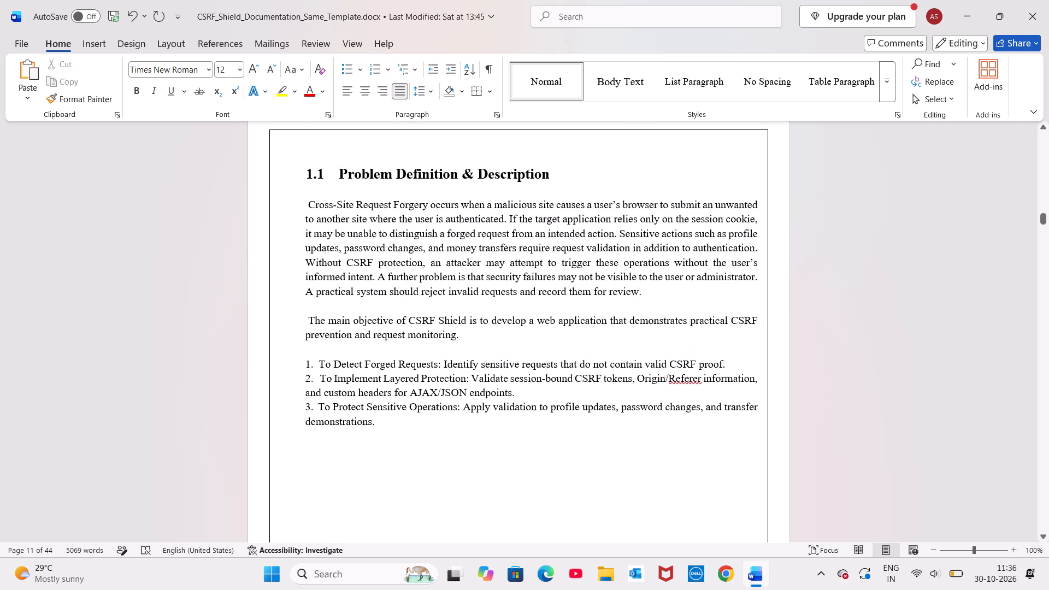
{"action": "key", "text": "ctrl+v"}
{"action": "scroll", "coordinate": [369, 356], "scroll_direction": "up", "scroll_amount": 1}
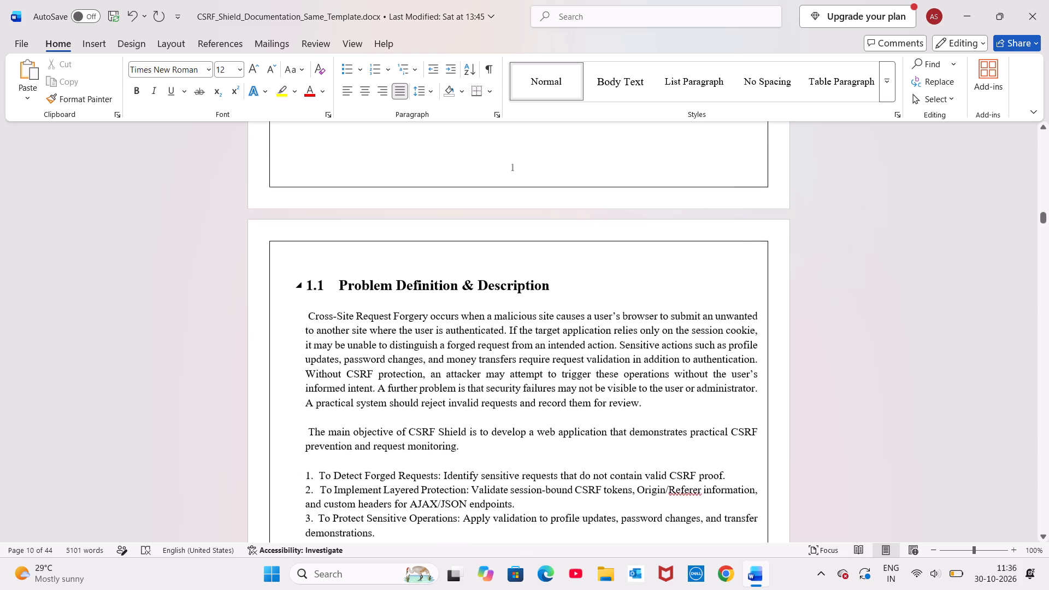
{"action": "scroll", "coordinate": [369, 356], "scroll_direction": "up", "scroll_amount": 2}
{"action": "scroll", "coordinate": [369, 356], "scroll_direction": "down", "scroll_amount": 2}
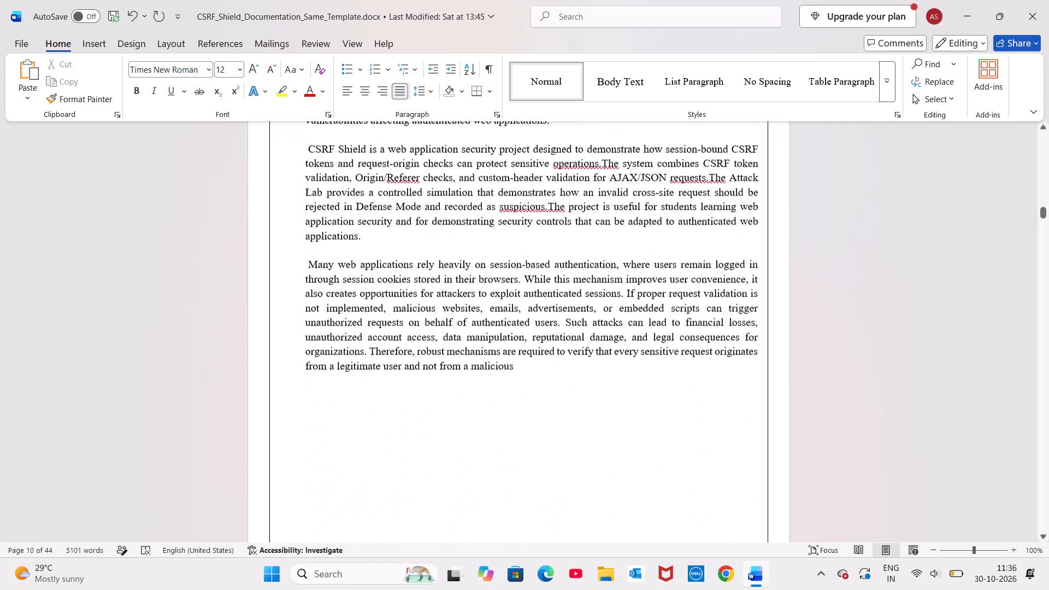
Replace the number of the Scope of the Project heading with 1.3.
{"action": "scroll", "coordinate": [369, 356], "scroll_direction": "down", "scroll_amount": 2}
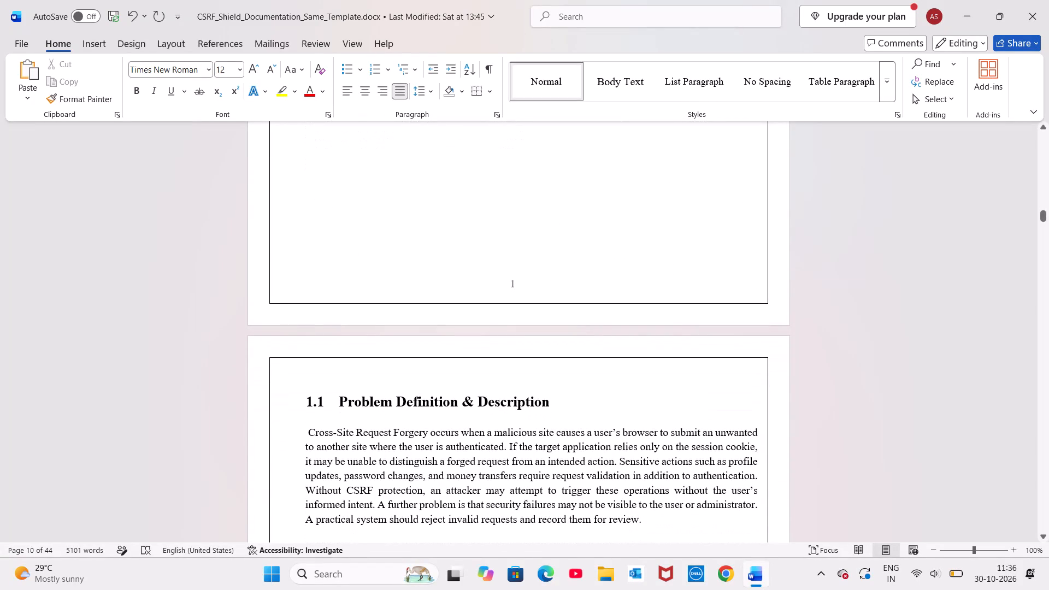
{"action": "scroll", "coordinate": [369, 356], "scroll_direction": "down", "scroll_amount": 2}
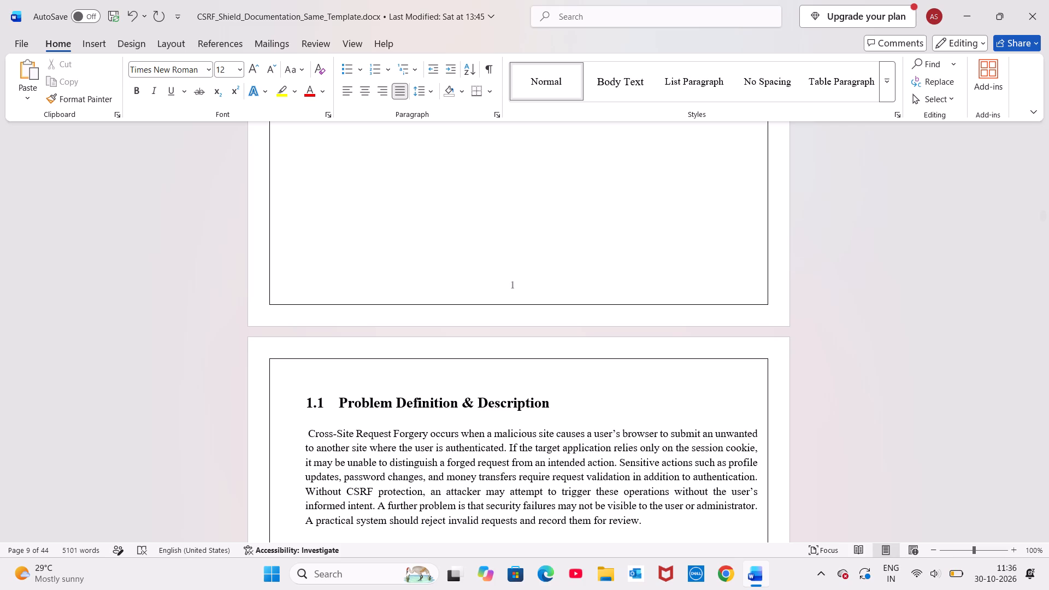
{"action": "scroll", "coordinate": [369, 356], "scroll_direction": "up", "scroll_amount": 1}
{"action": "scroll", "coordinate": [369, 356], "scroll_direction": "down", "scroll_amount": 1}
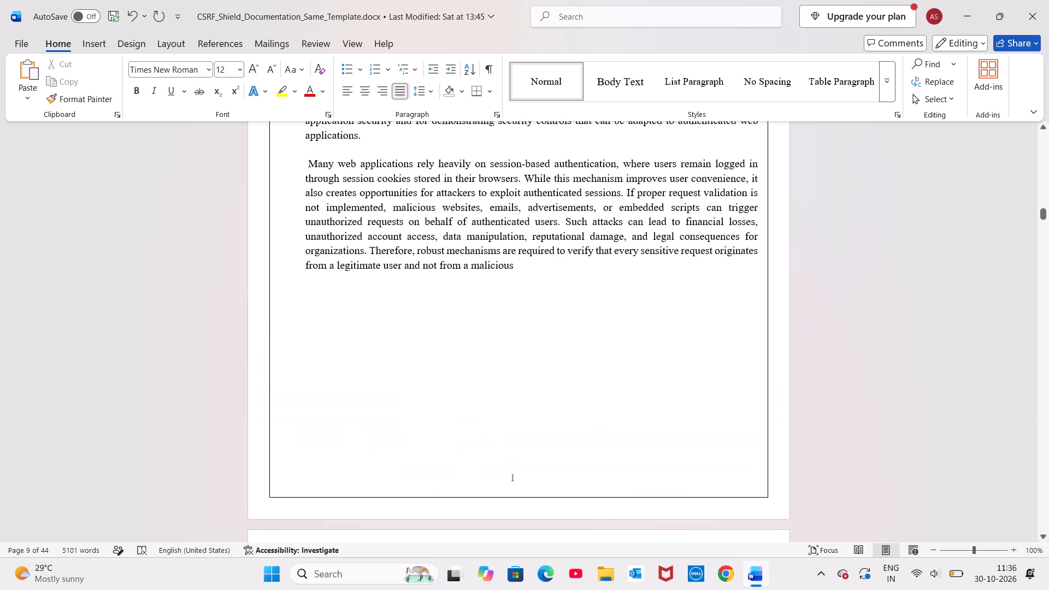
{"action": "scroll", "coordinate": [369, 356], "scroll_direction": "down", "scroll_amount": 2}
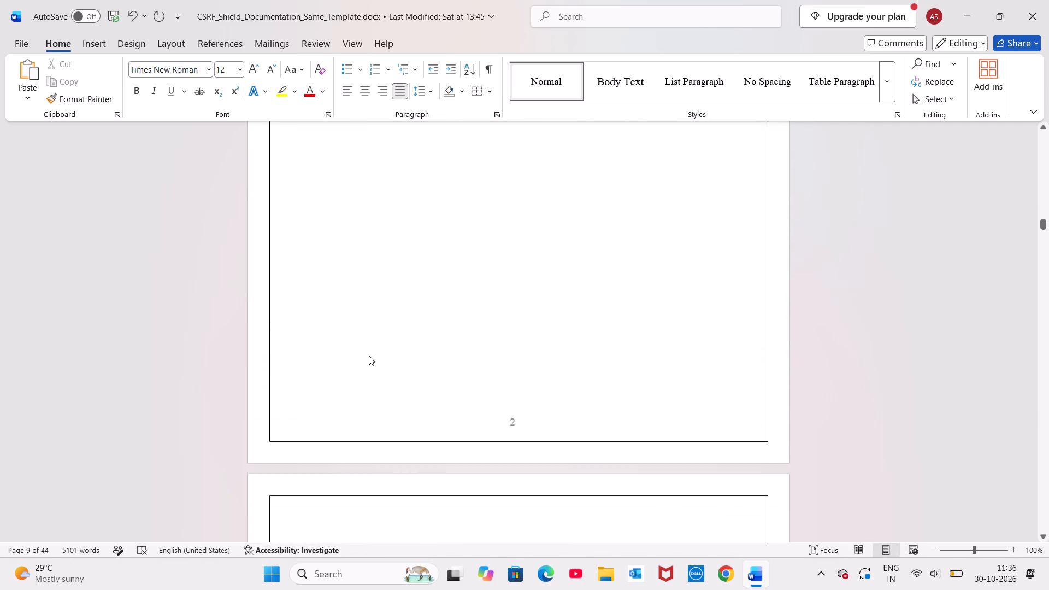
{"action": "scroll", "coordinate": [369, 356], "scroll_direction": "down", "scroll_amount": 1}
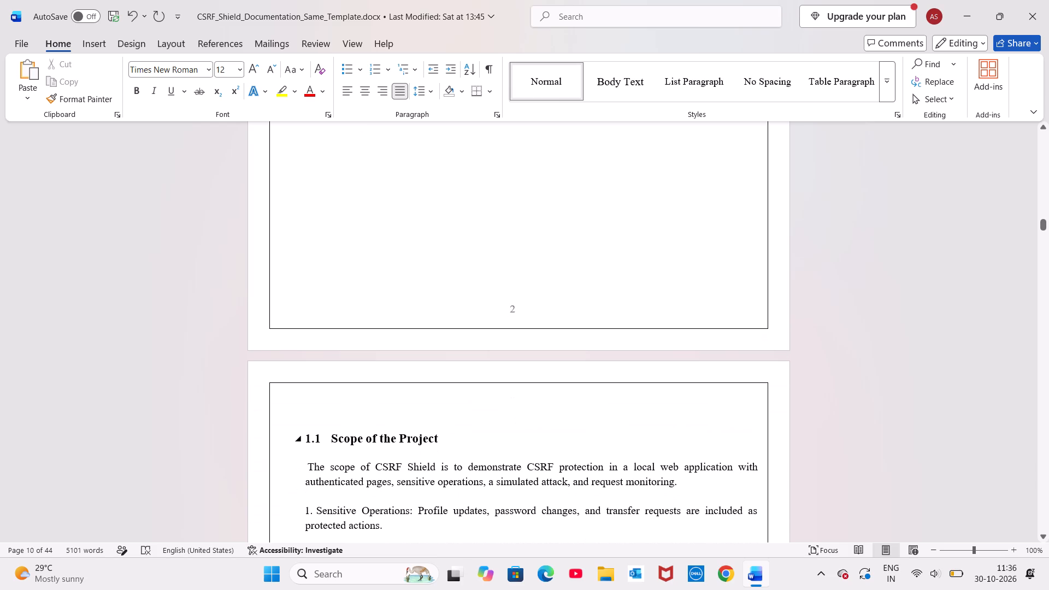
{"action": "scroll", "coordinate": [369, 356], "scroll_direction": "down", "scroll_amount": 2}
{"action": "left_click", "coordinate": [321, 247]}
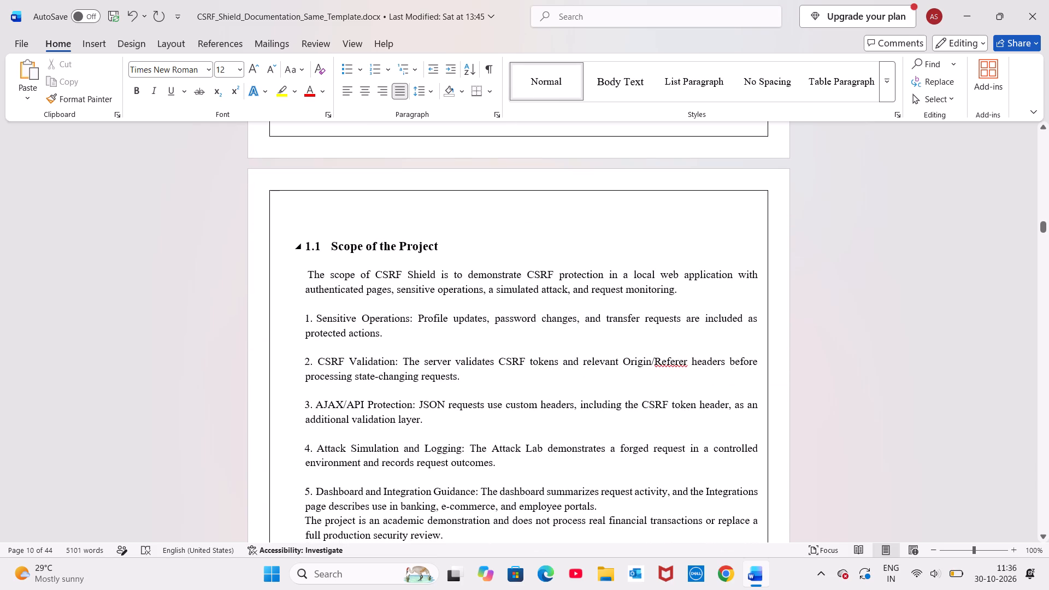
{"action": "left_click", "coordinate": [331, 247]}
{"action": "key", "text": "BackSpace"}
{"action": "type", "text": "1.3"}
{"action": "key", "text": "space"}
{"action": "key", "text": "BackSpace"}
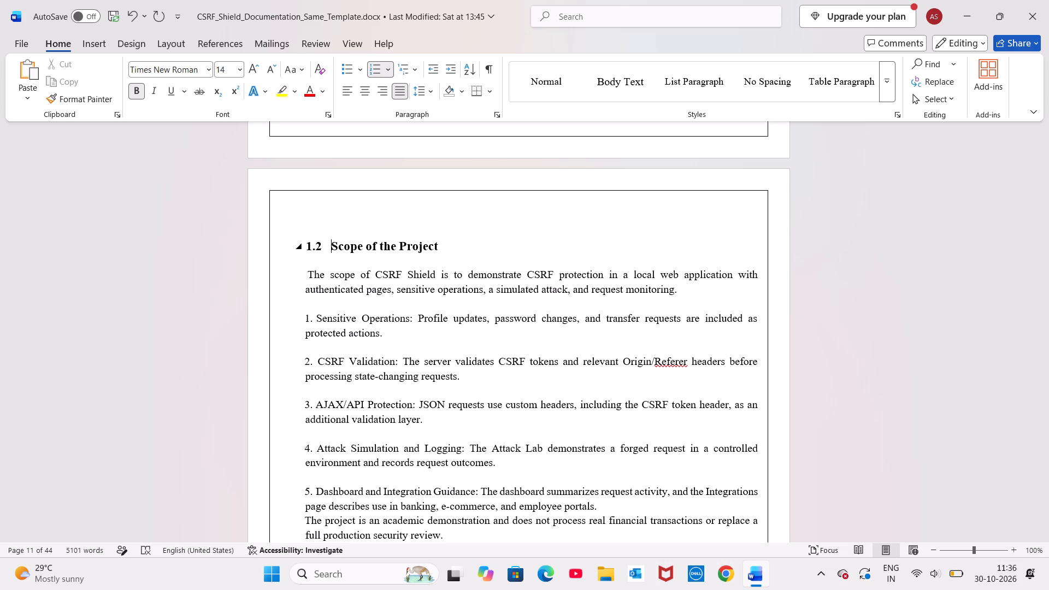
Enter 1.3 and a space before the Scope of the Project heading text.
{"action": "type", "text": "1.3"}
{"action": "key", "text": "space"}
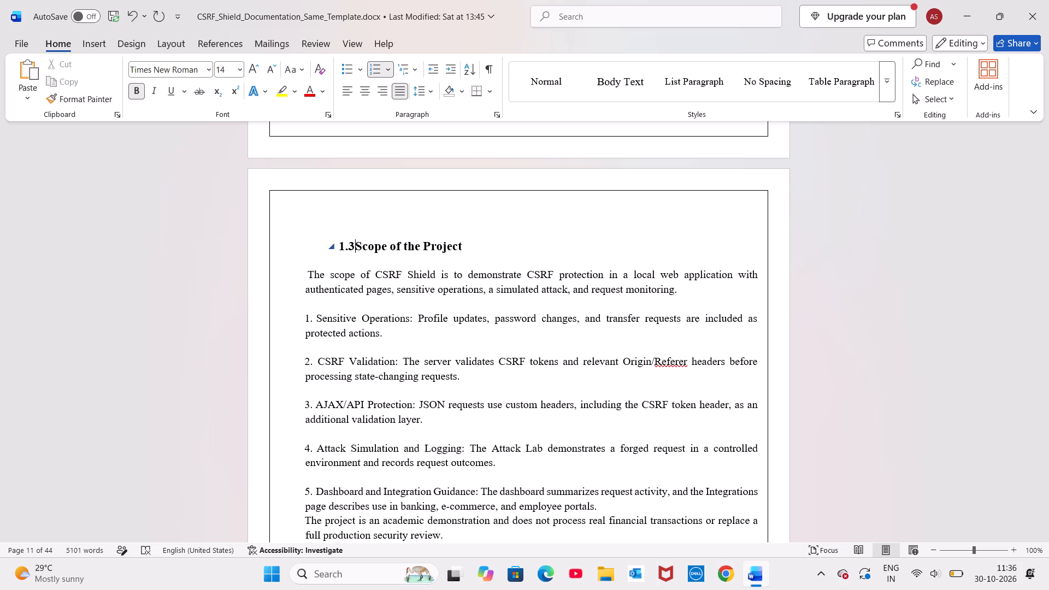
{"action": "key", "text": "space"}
Try to realign the Scope of the Project heading with the body text by replacing its indented number with leading spaces and 1.3.
{"action": "scroll", "coordinate": [331, 247], "scroll_direction": "up", "scroll_amount": 1}
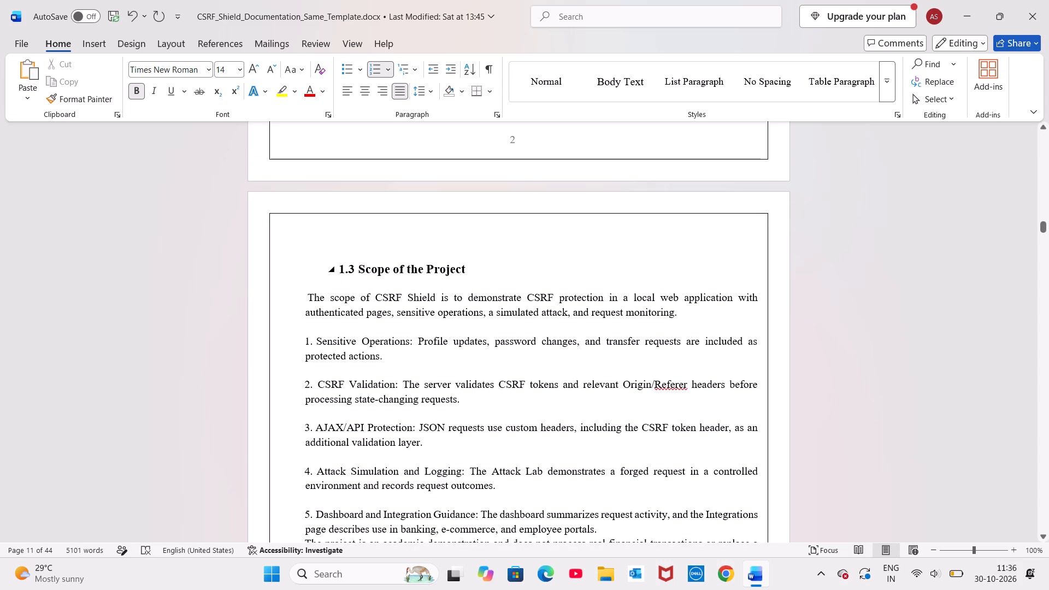
{"action": "left_click", "coordinate": [339, 268]}
{"action": "key", "text": "BackSpace"}
{"action": "key", "text": "BackSpace"}
{"action": "key", "text": "BackSpace"}
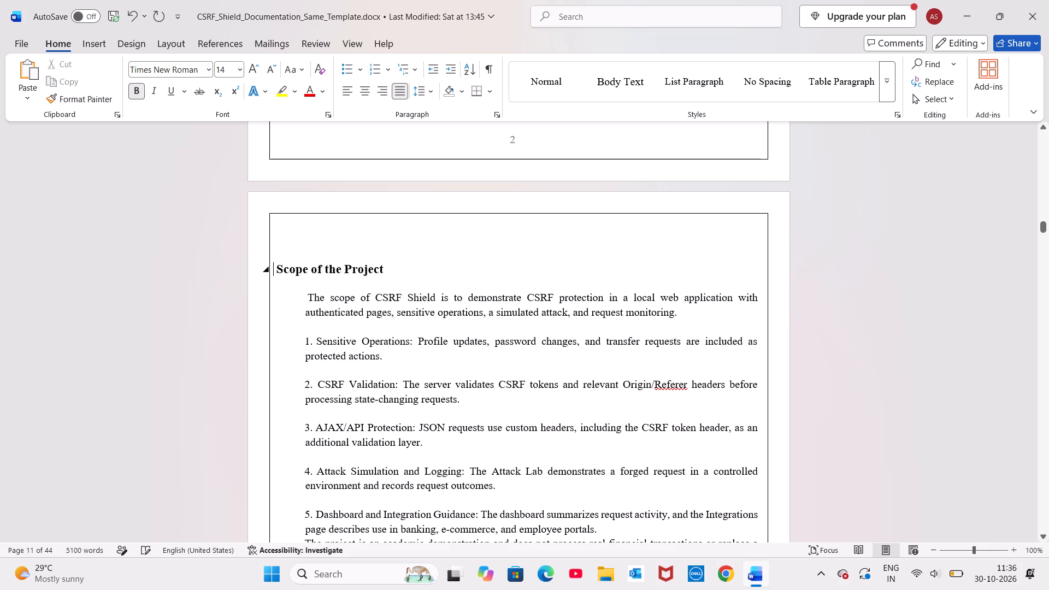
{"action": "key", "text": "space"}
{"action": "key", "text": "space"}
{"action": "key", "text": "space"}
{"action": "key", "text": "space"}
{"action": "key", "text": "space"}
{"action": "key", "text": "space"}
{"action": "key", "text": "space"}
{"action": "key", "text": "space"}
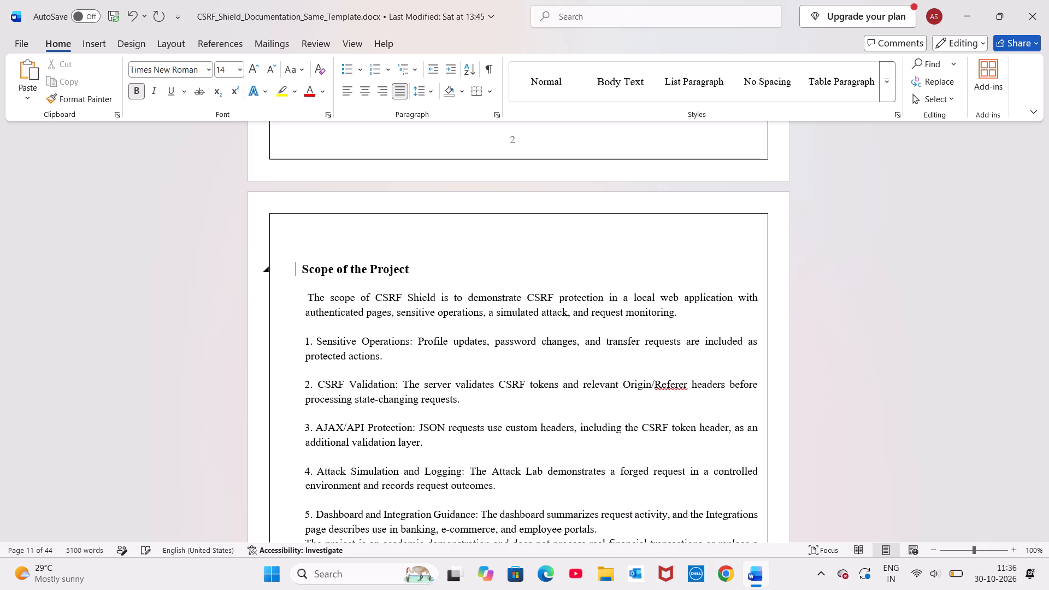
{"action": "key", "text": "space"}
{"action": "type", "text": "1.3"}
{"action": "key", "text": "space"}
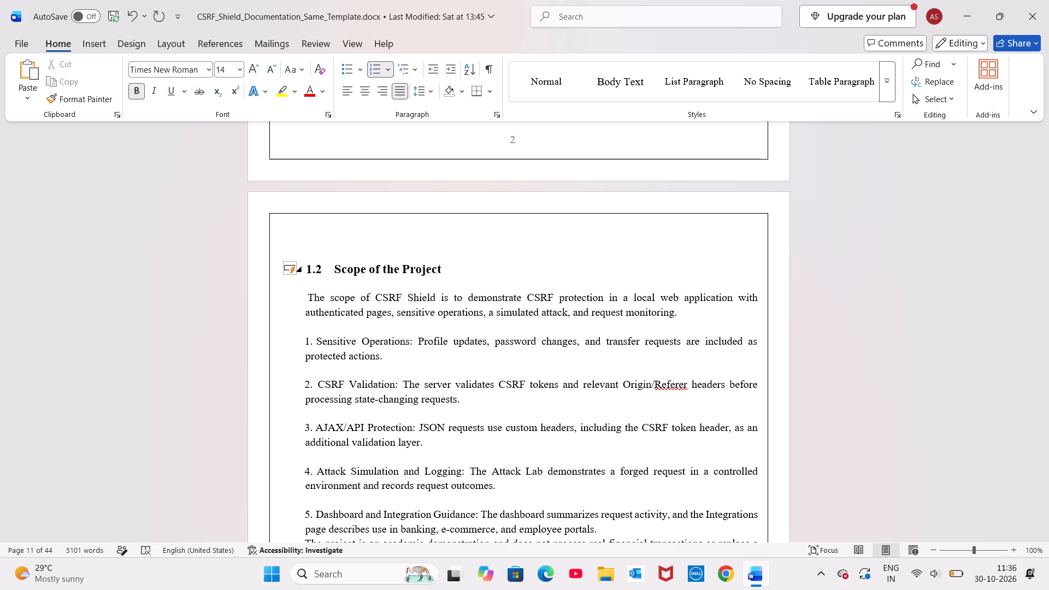
Switch on the mobile hotspot in the Windows quick settings.
{"action": "left_click", "coordinate": [950, 589]}
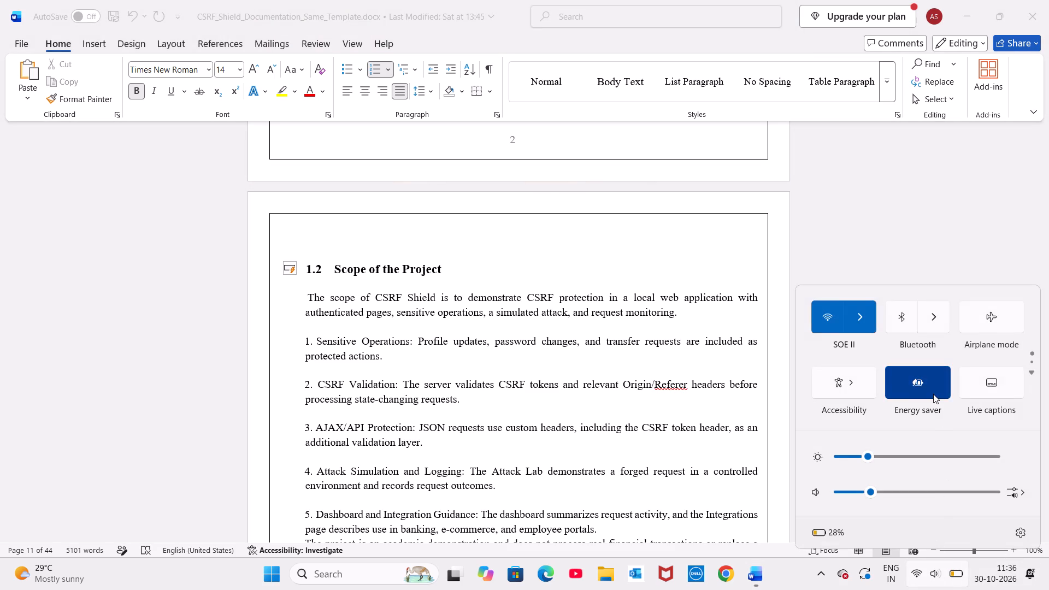